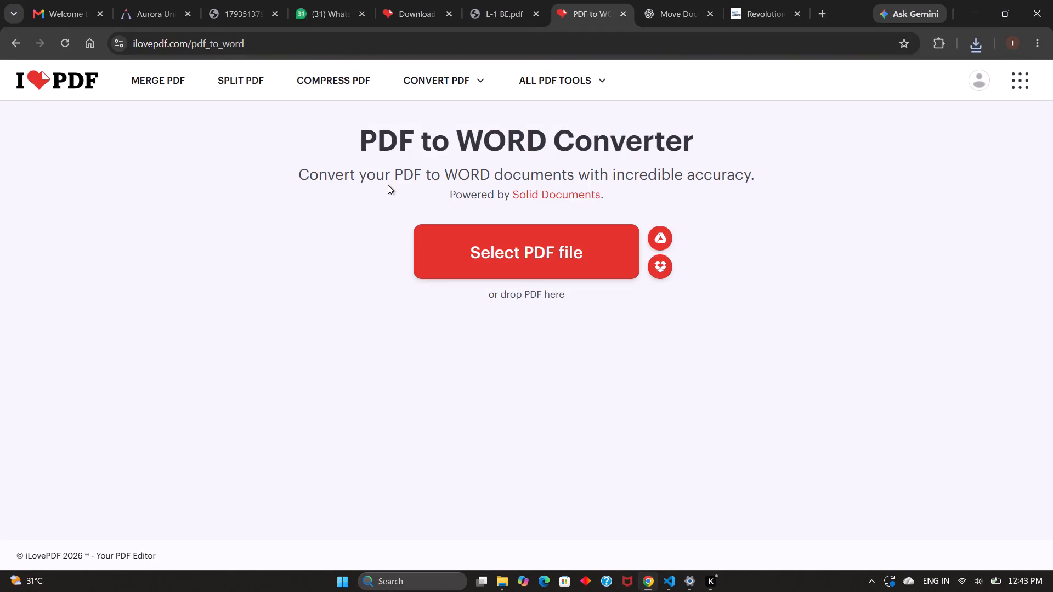
Upload the PDF "bdf lab report-2" from the Downloads folder and convert it to a Word document.
click(478, 244)
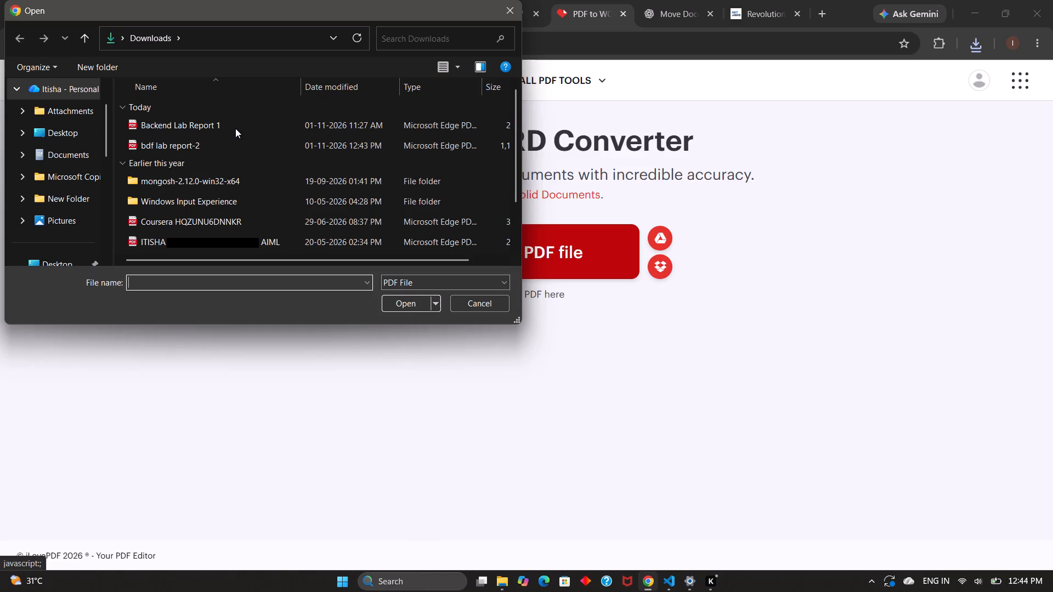
click(223, 141)
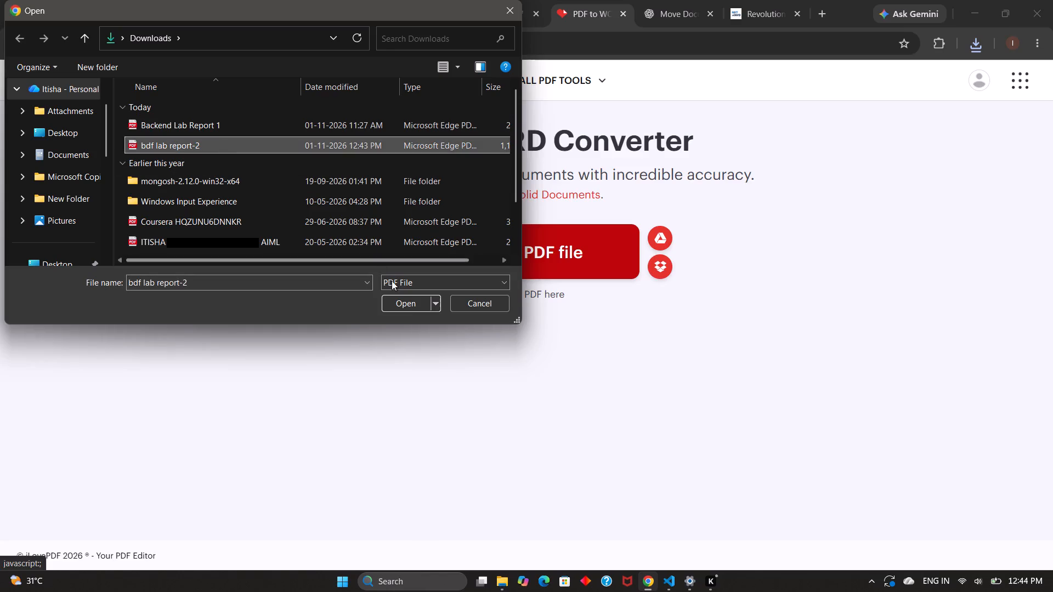
click(416, 309)
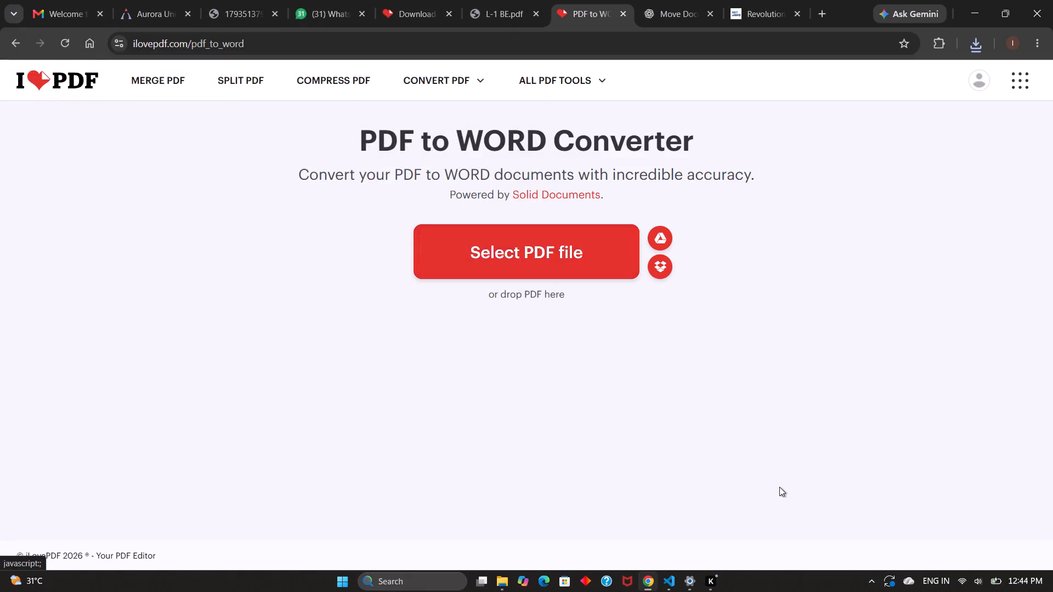
click(842, 522)
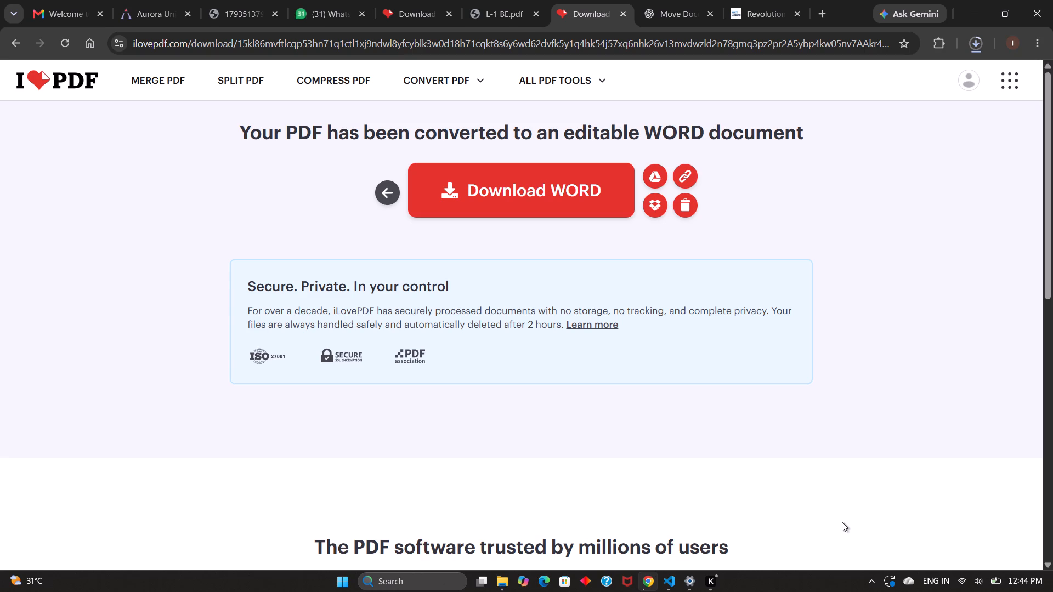
Open the browser's recent download history to check on bdf lab report-2.docx.
click(976, 49)
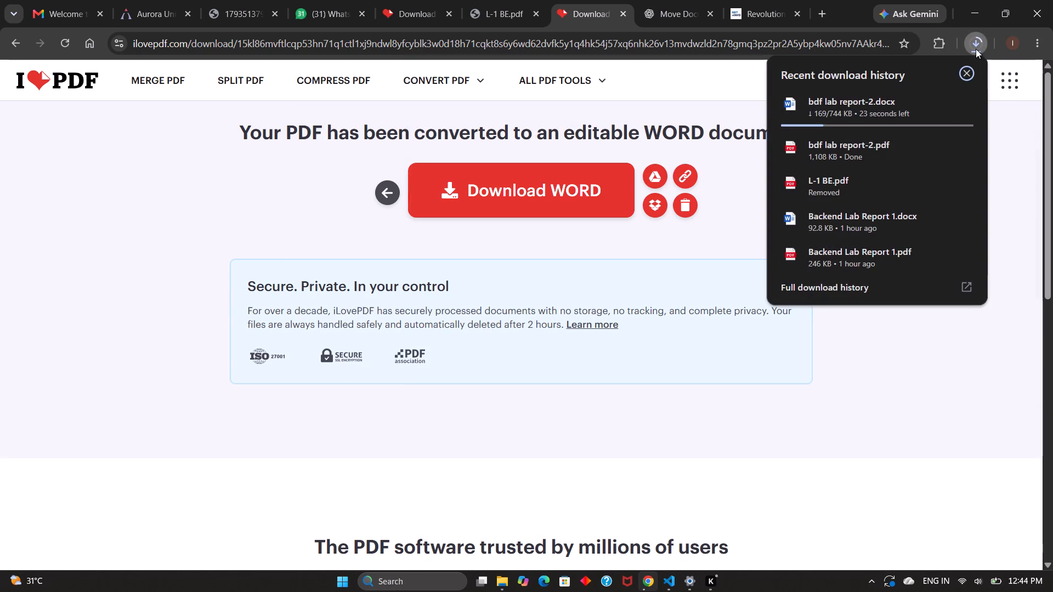
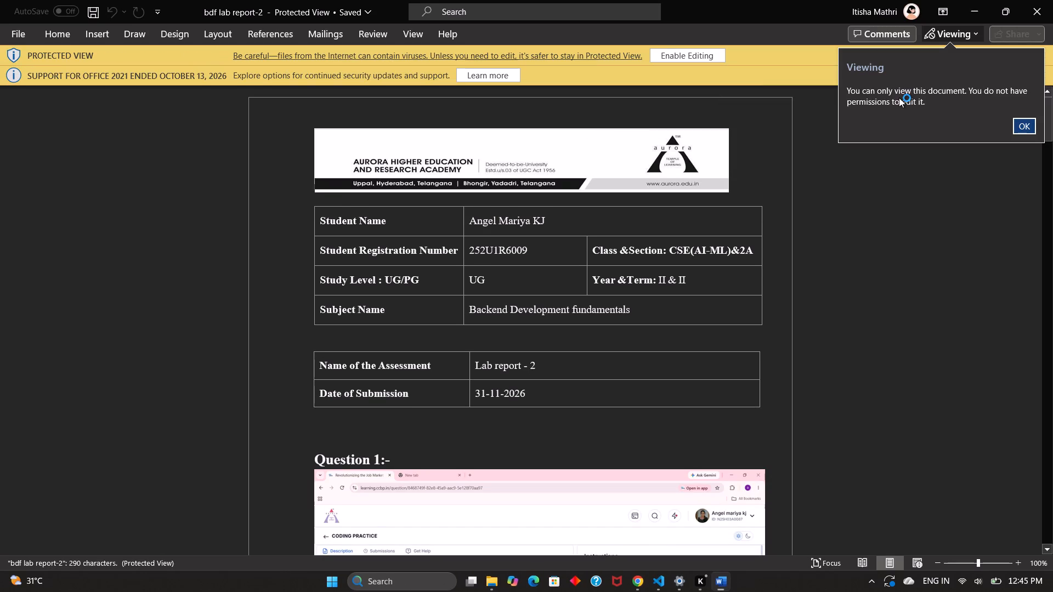
Enable editing for the protected lab report document.
click(680, 52)
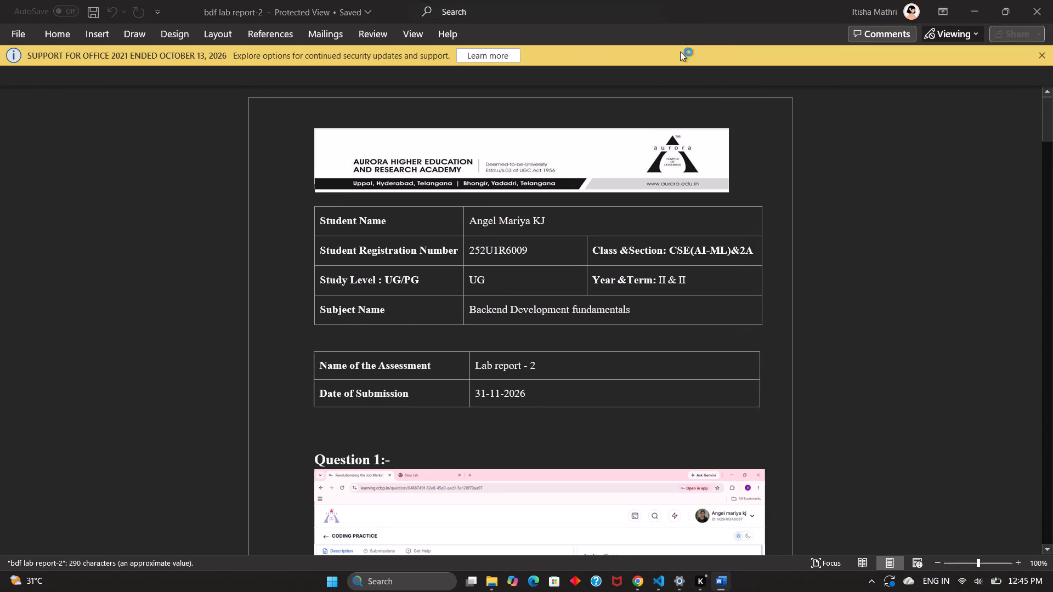
Replace the Student Name entry in the first table with the report owner's name, written in capitals.
click(549, 275)
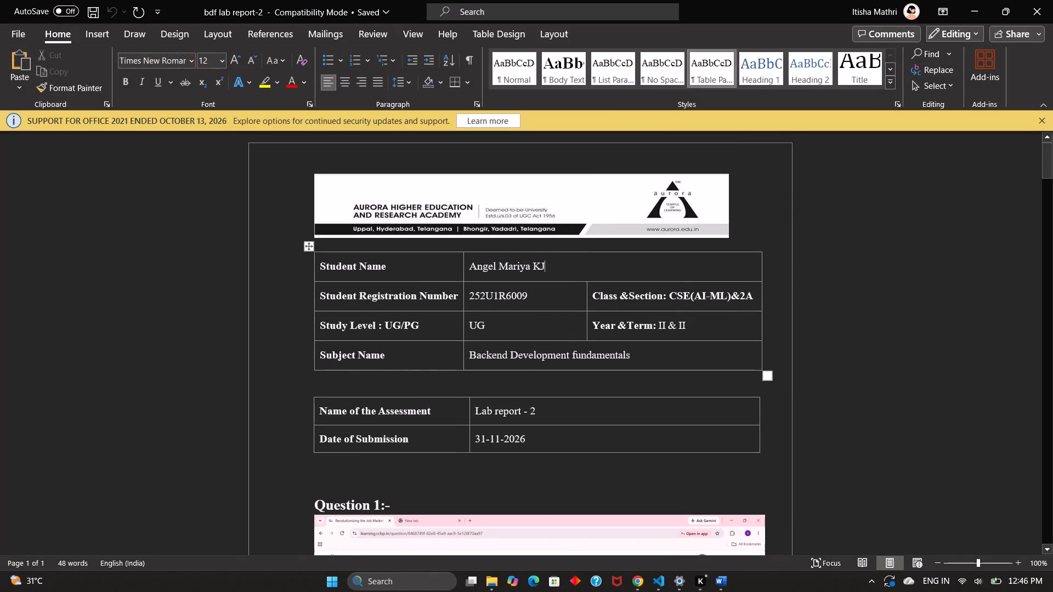
click(562, 268)
key(BackSpace)
key(BackSpace)
key(BackSpace)
key(BackSpace)
key(BackSpace)
key(BackSpace)
key(BackSpace)
key(BackSpace)
key(BackSpace)
key(BackSpace)
key(BackSpace)
key(BackSpace)
key(BackSpace)
key(BackSpace)
key(BackSpace)
key(BackSpace)
key(BackSpace)
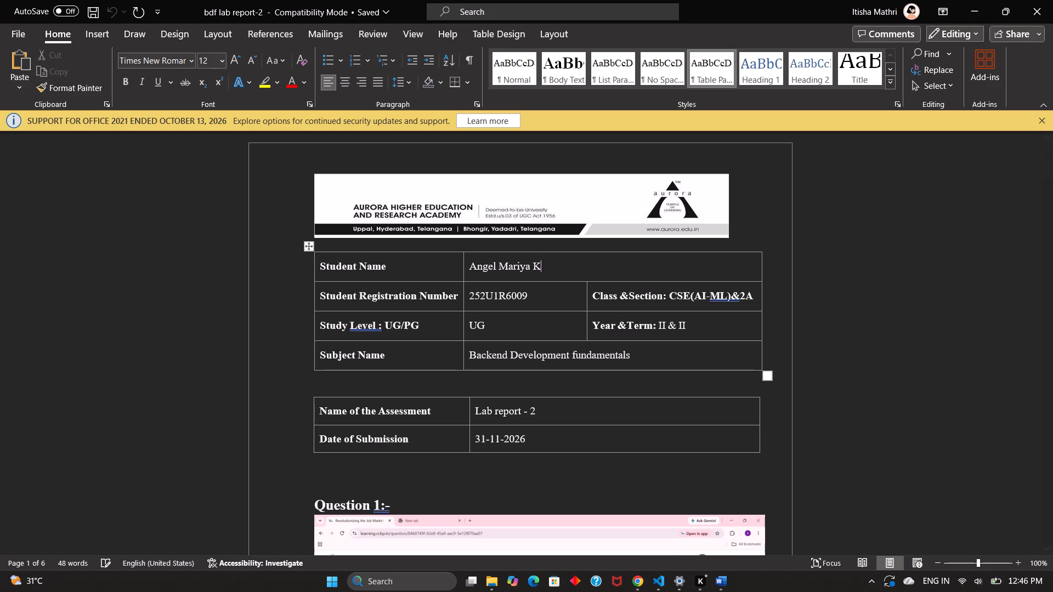
click(1040, 121)
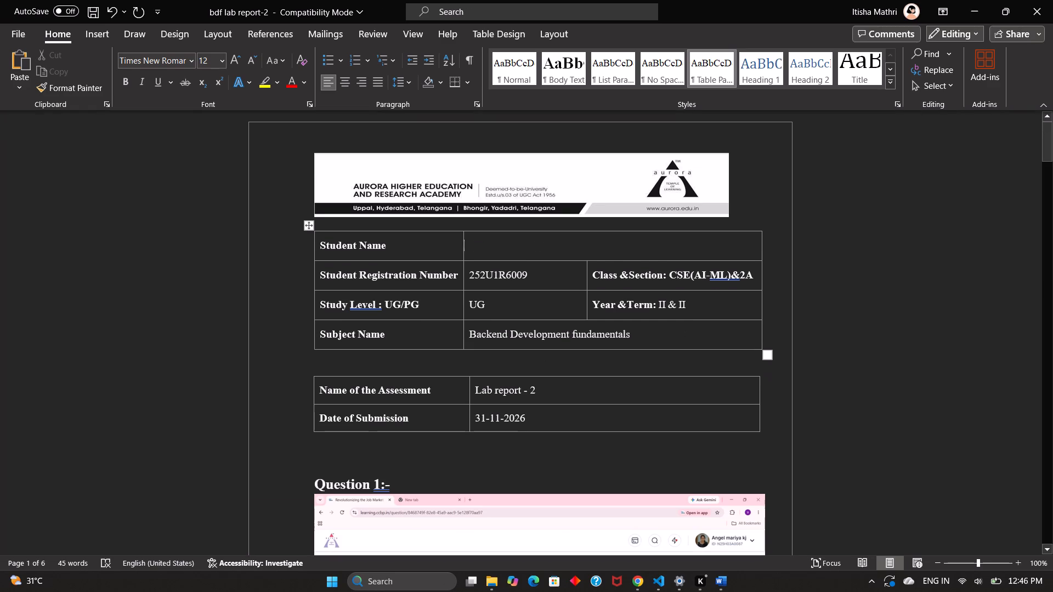
key(space)
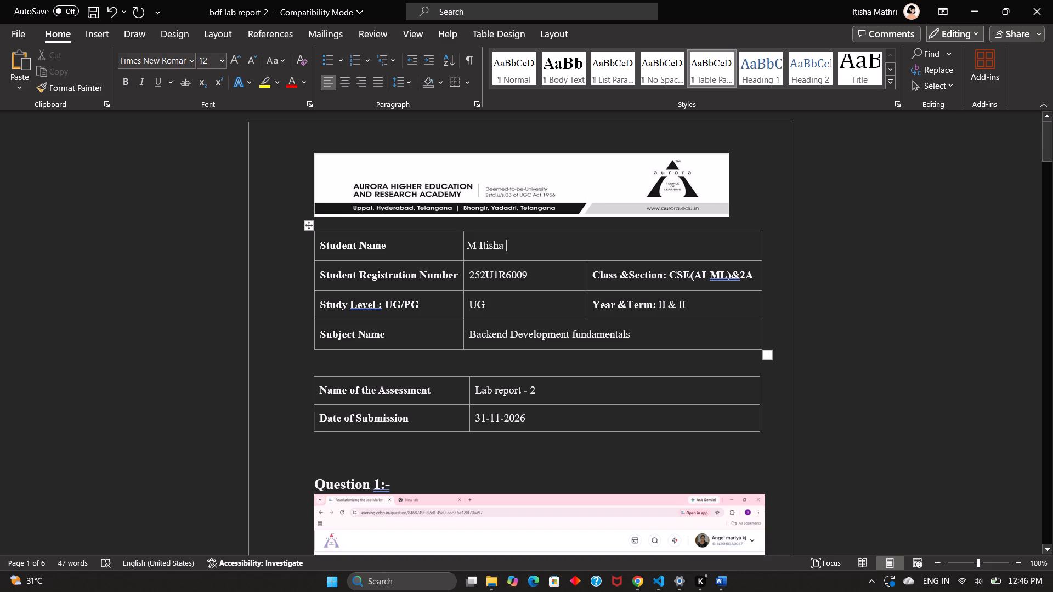
key(BackSpace)
key(BackSpace)
key(BackSpace)
key(BackSpace)
key(BackSpace)
key(BackSpace)
text(TISHA)
key(space)
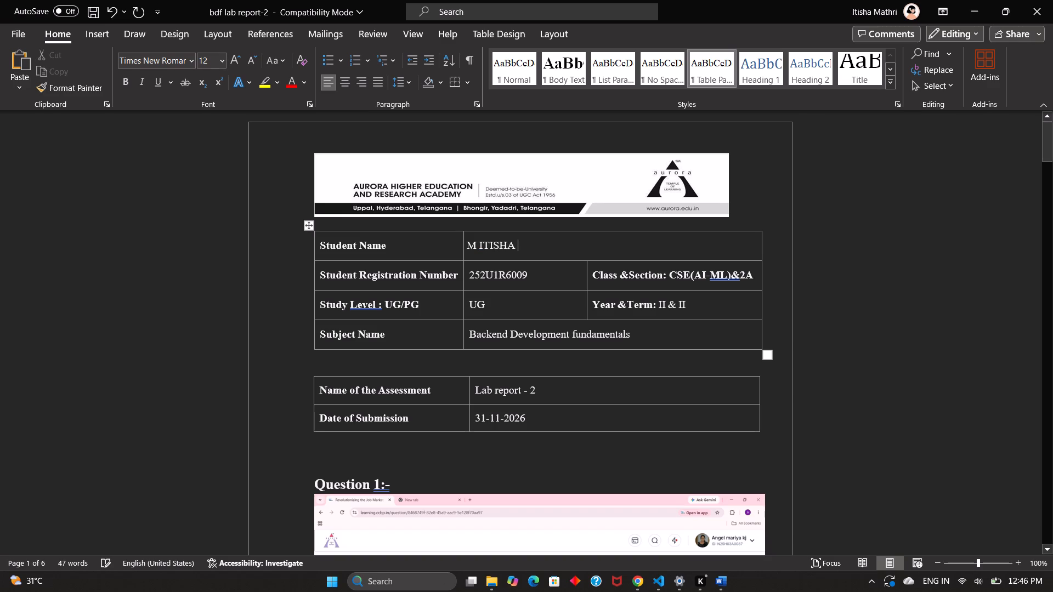
Replace the last three digits of the Student Registration Number with those of the report owner.
click(538, 272)
key(BackSpace)
key(BackSpace)
key(BackSpace)
text(145)
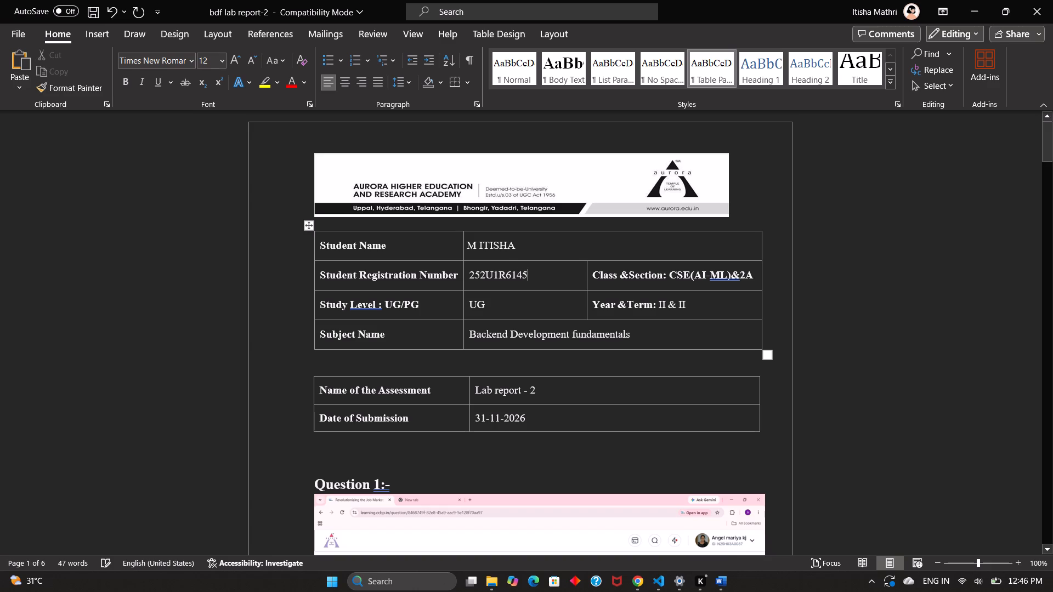
Change the Class & Section entry to CSE(AI-ML)&2C.
click(744, 274)
key(BackSpace)
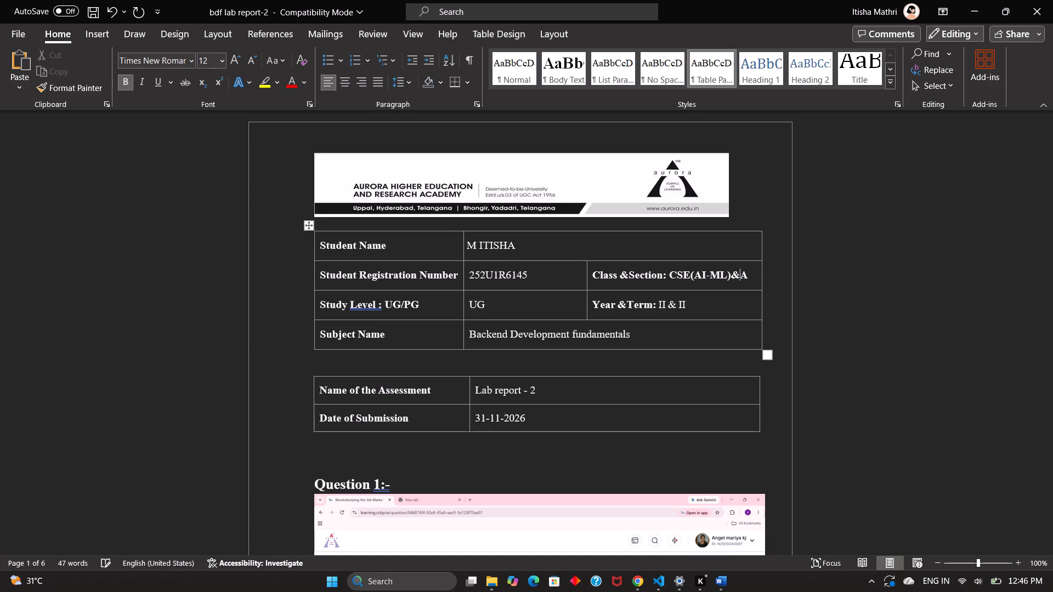
key(2)
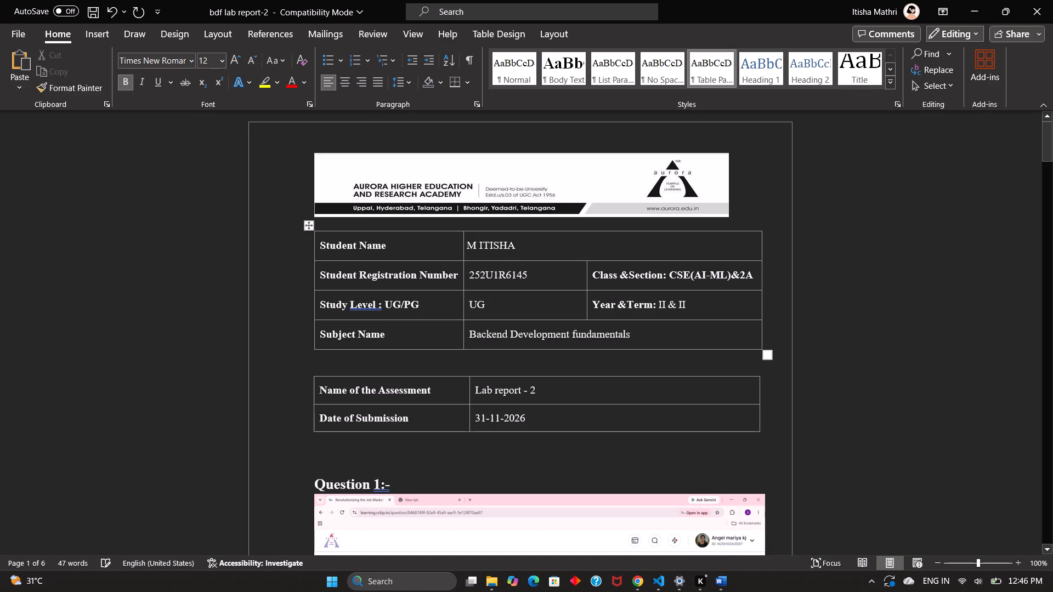
click(753, 276)
key(BackSpace)
key(c)
Set the Date of Submission to 01-11-2026.
click(483, 418)
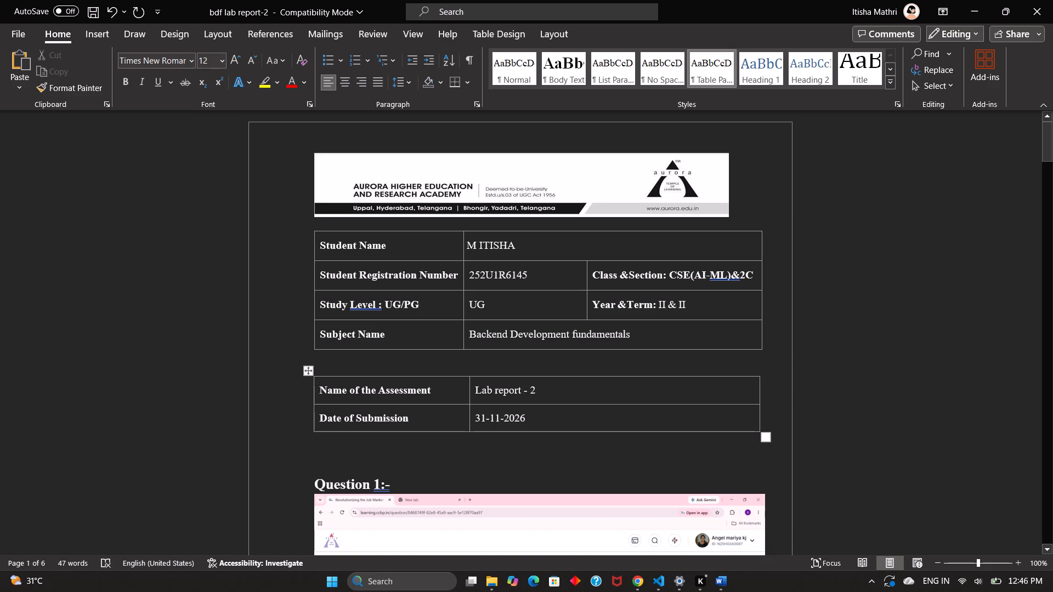
click(480, 420)
key(BackSpace)
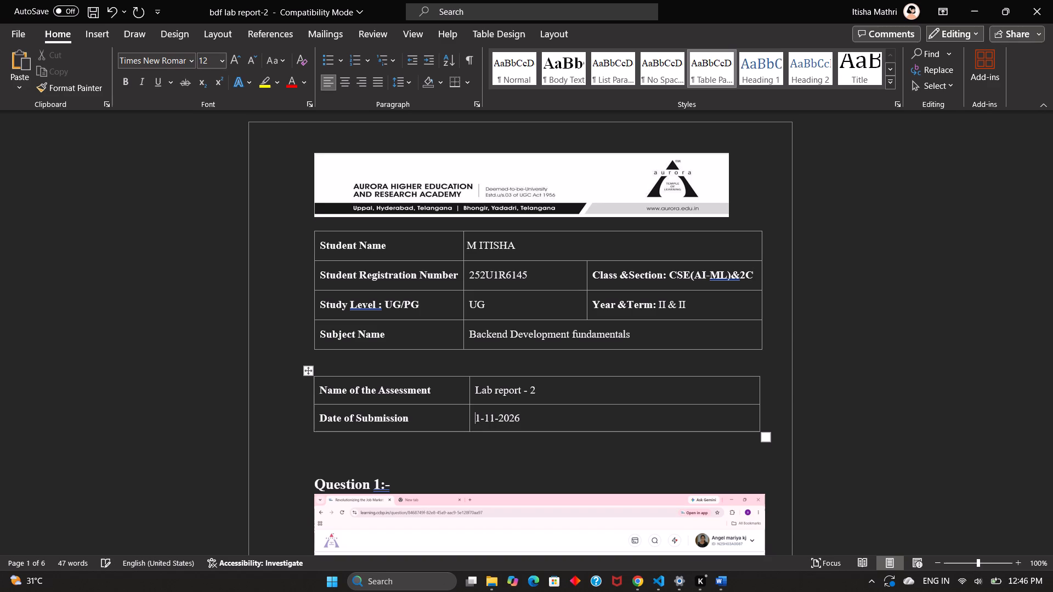
key(0)
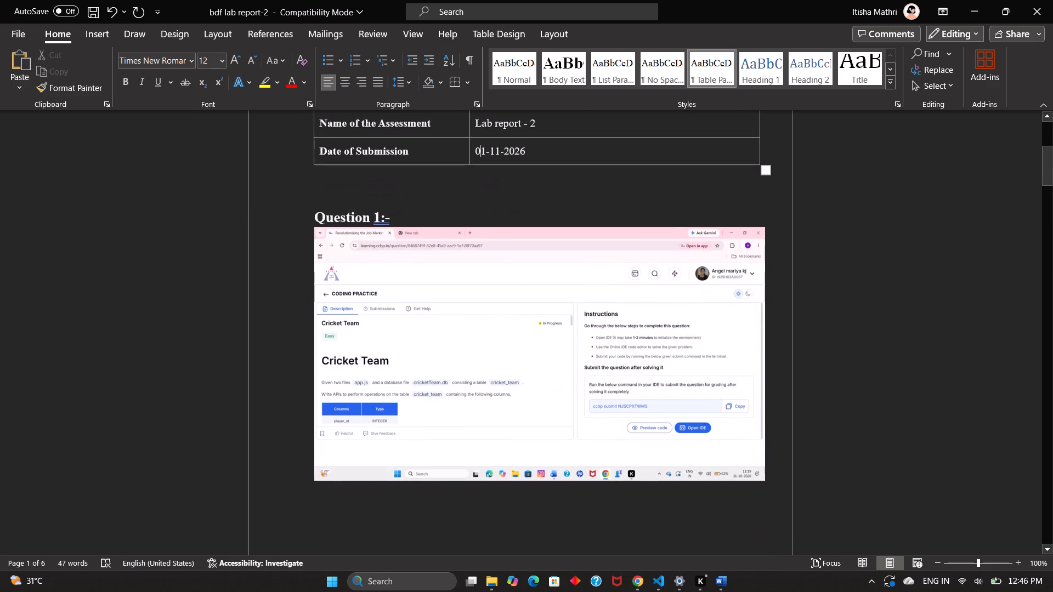
Delete the Cricket Team screenshot below the Question 1 heading.
click(529, 447)
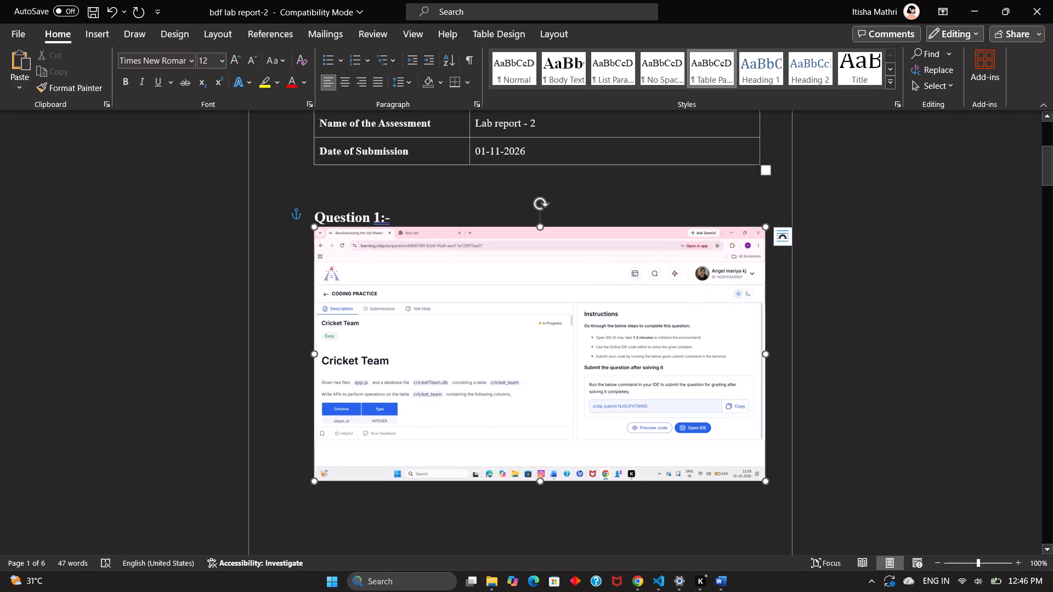
key(BackSpace)
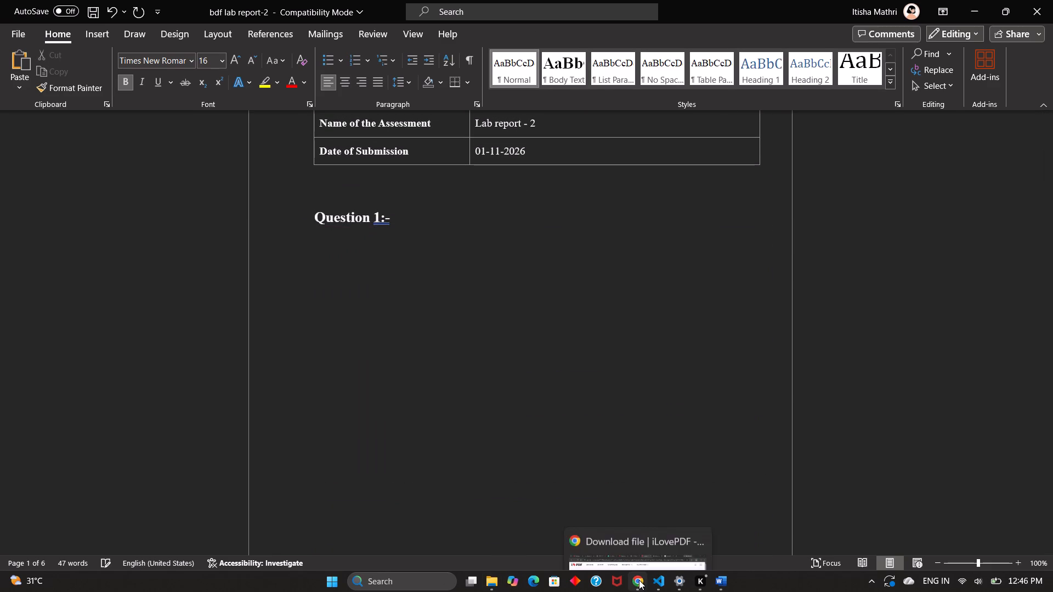
Switch to Chrome and capture a full-width screenshot of the Covid-19 India coding practice page, from its header down to the page's lower edge.
click(661, 531)
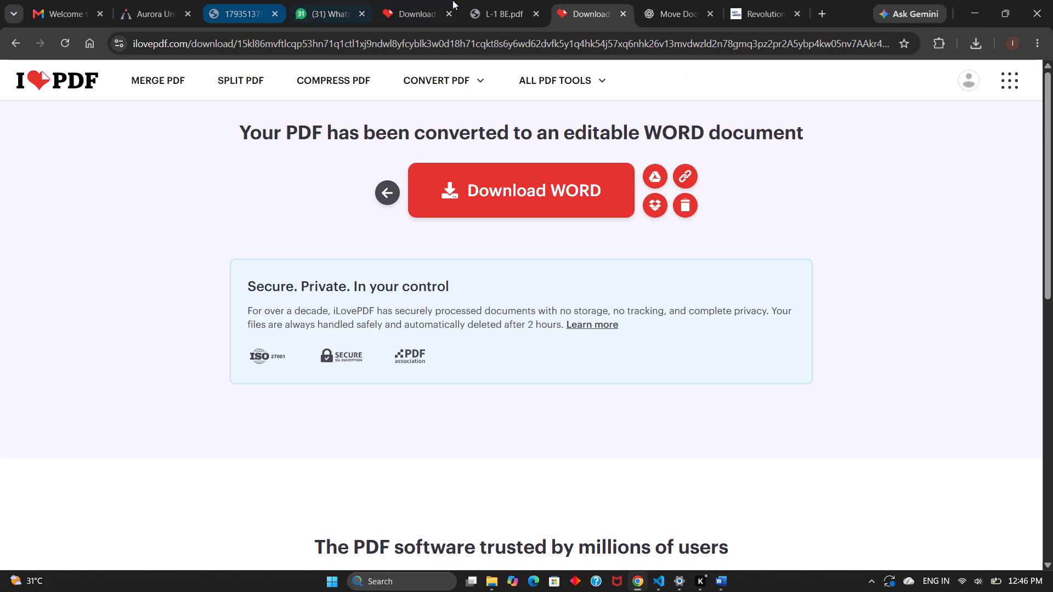
click(753, 0)
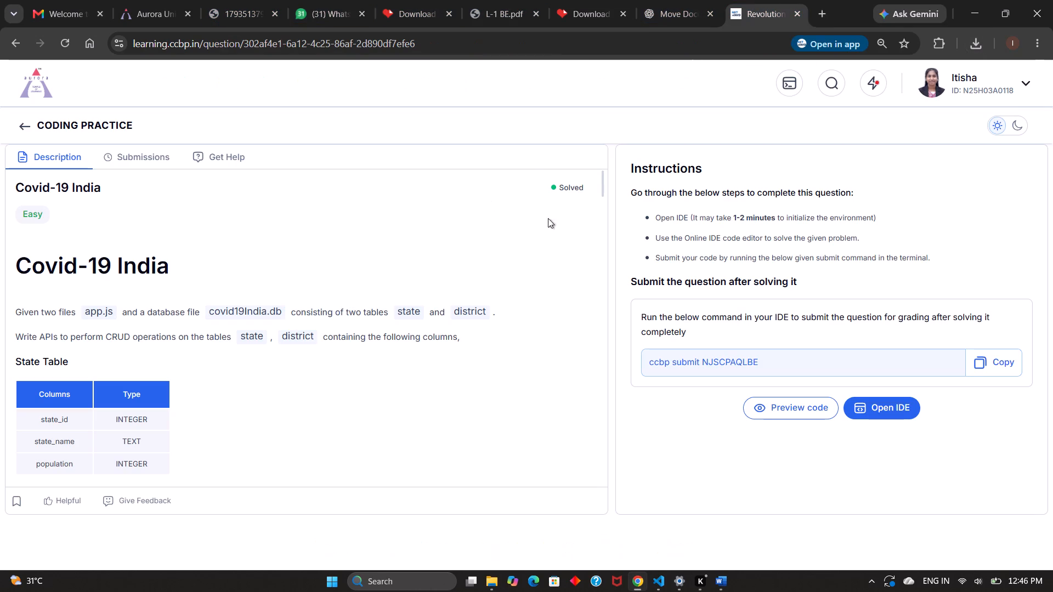
key(Print)
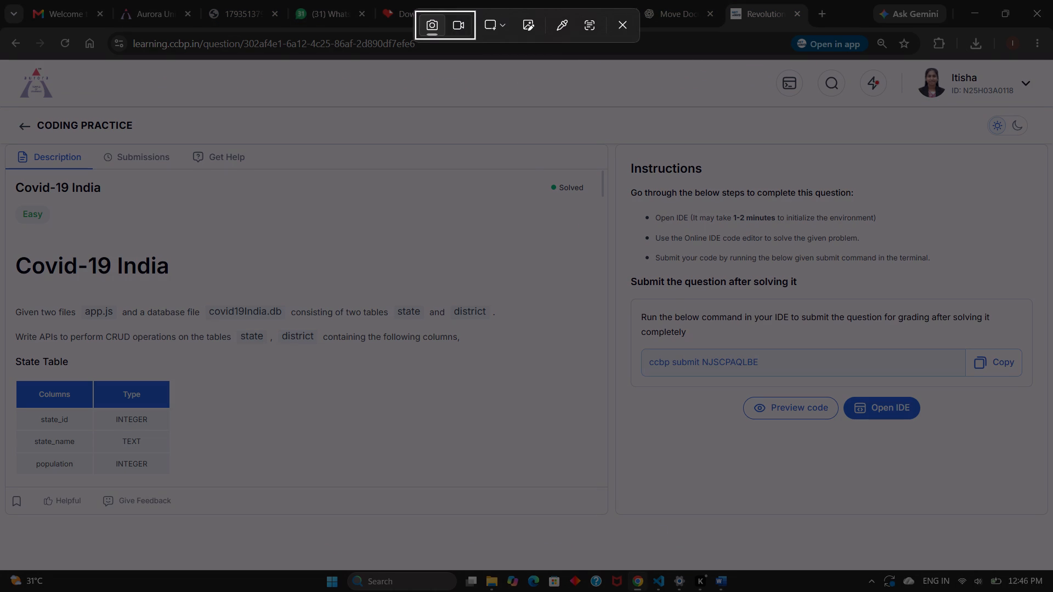
drag(1, 66, 1052, 519)
scroll(453, 419, up, 1)
scroll(834, 539, right, 2)
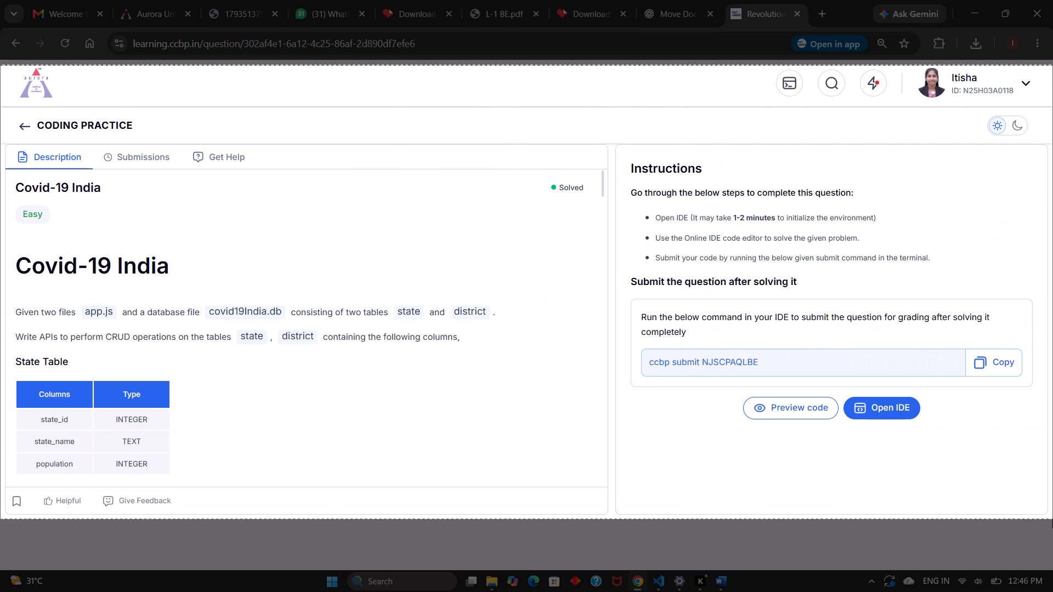
drag(1052, 519, 1051, 571)
Return to the Word report, paste the captured screenshot on a new line below the Question 1 heading, and add two line breaks after it.
click(742, 532)
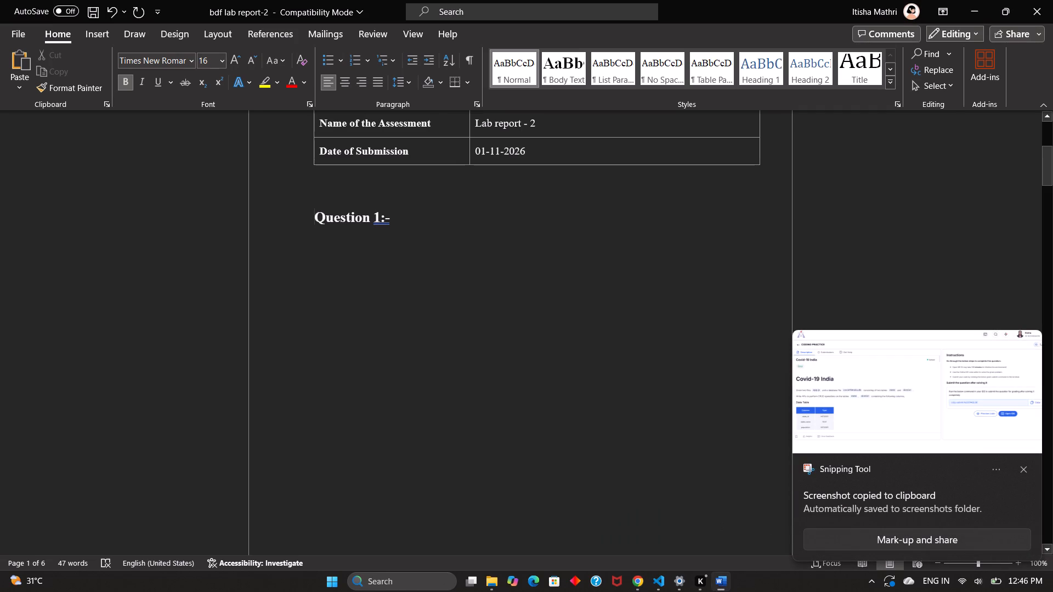
click(446, 212)
key(Return)
key(ctrl+v)
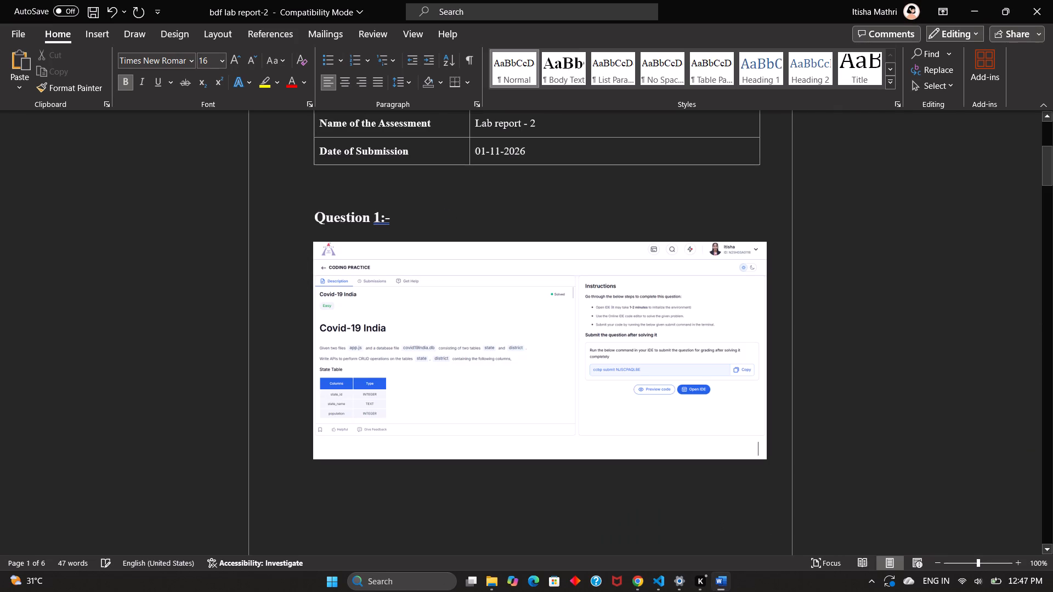
key(Return)
key(Return)
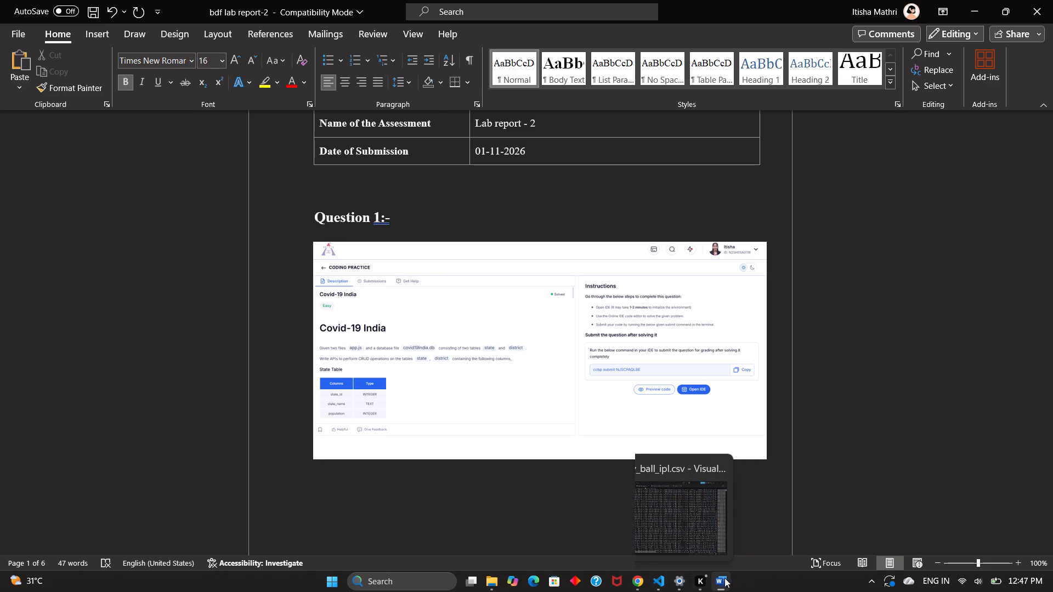
Switch back to Chrome and open the online IDE for the Covid-19 India question.
click(661, 527)
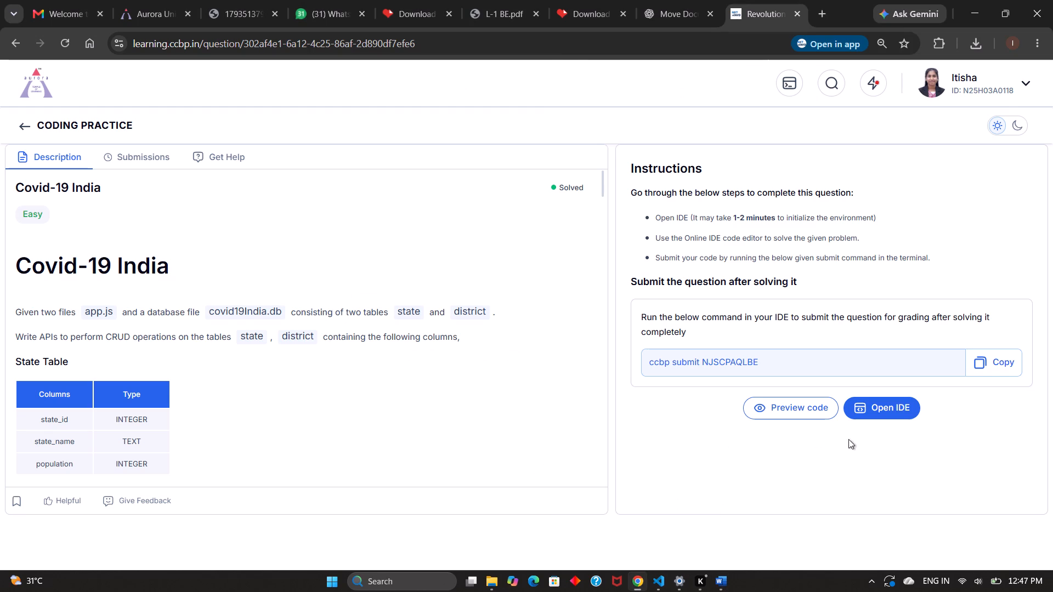
click(888, 403)
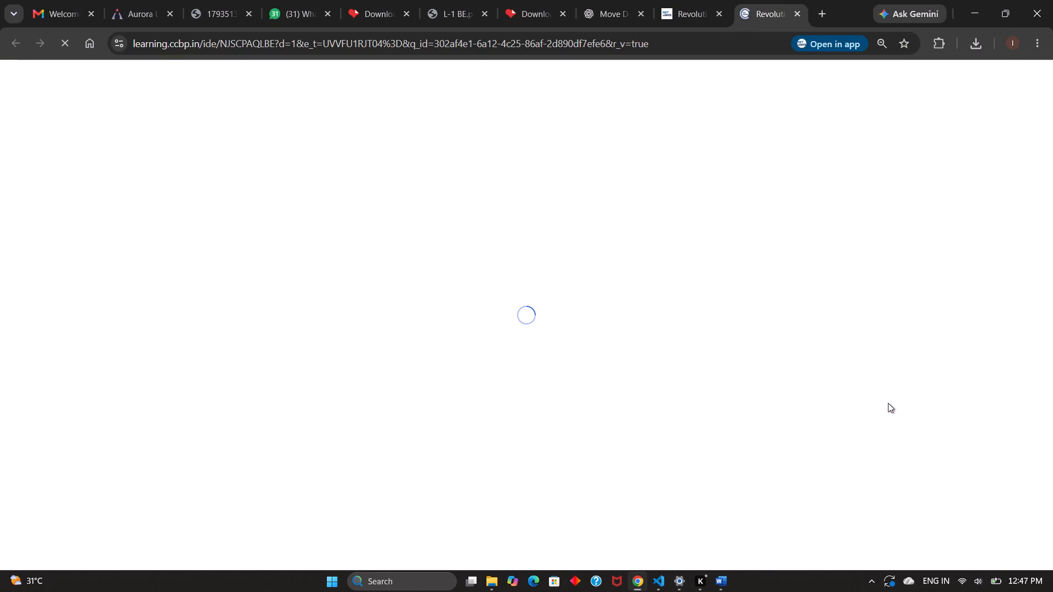
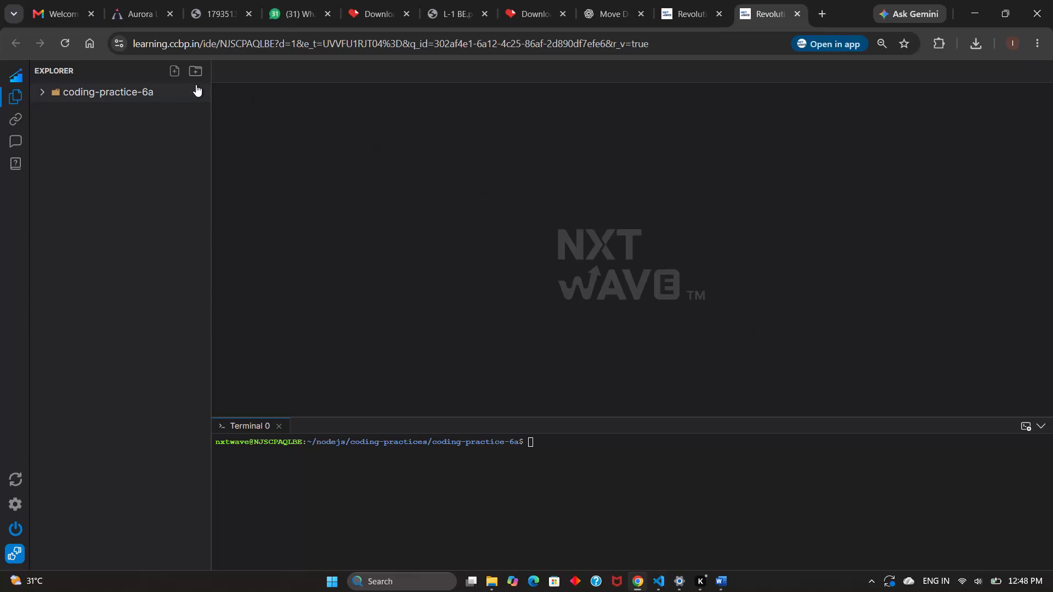
Expand the coding-practice-6a folder and open its app.js file in the editor.
click(178, 85)
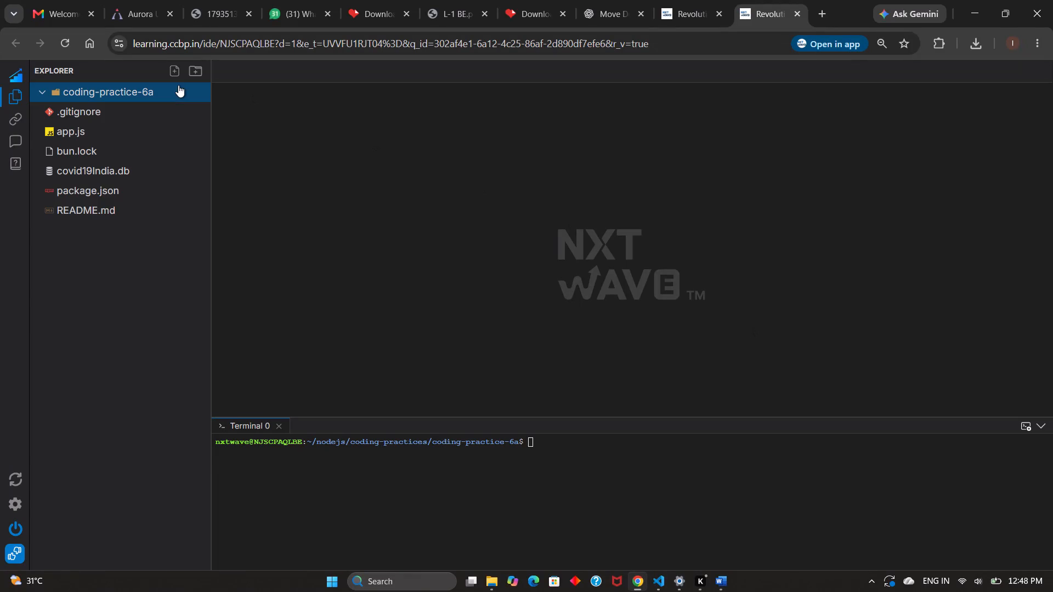
click(152, 130)
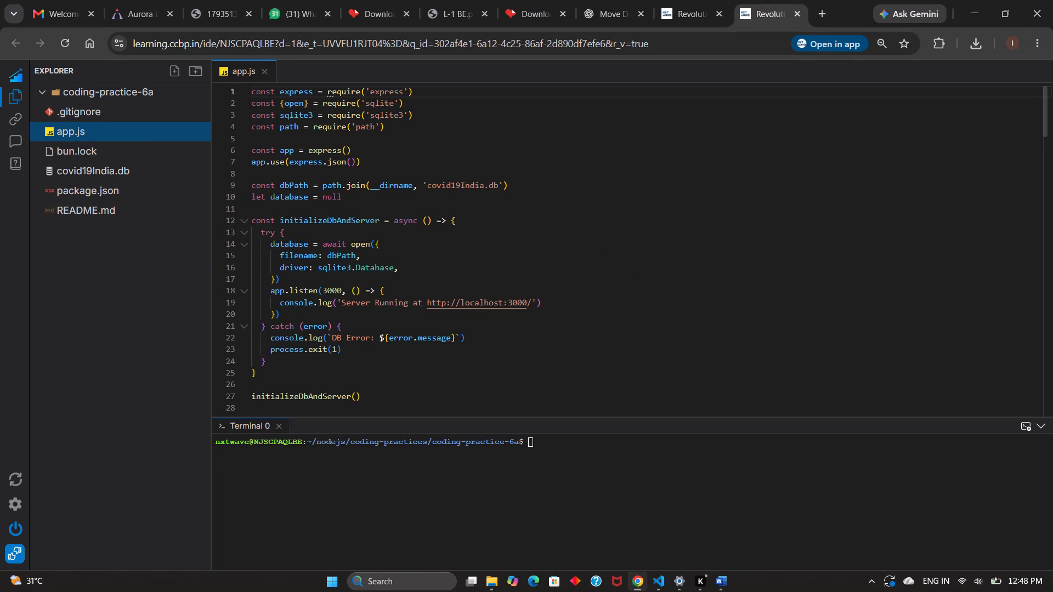
scroll(572, 291, up, 3)
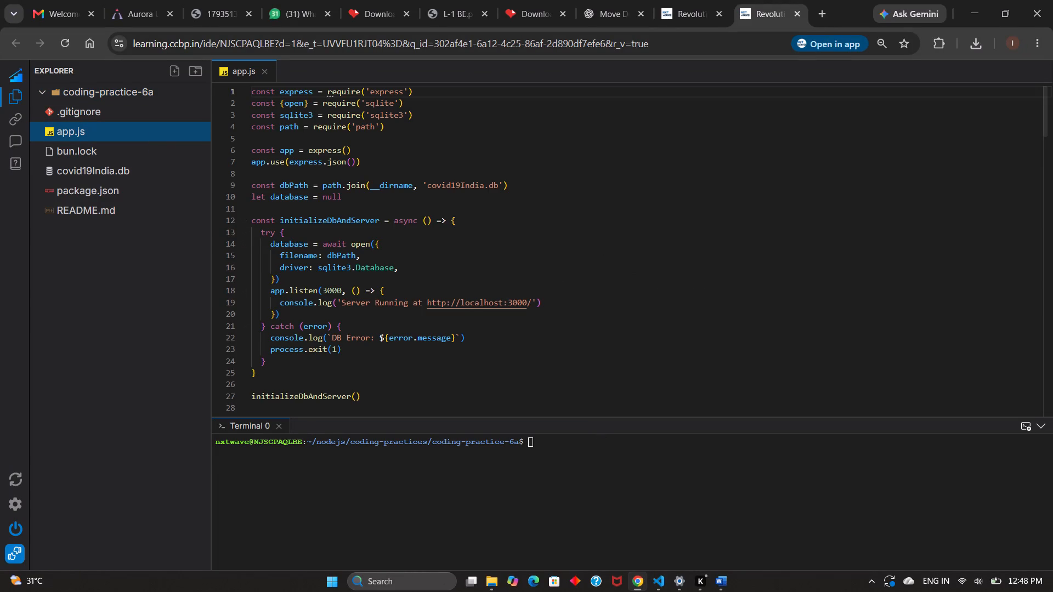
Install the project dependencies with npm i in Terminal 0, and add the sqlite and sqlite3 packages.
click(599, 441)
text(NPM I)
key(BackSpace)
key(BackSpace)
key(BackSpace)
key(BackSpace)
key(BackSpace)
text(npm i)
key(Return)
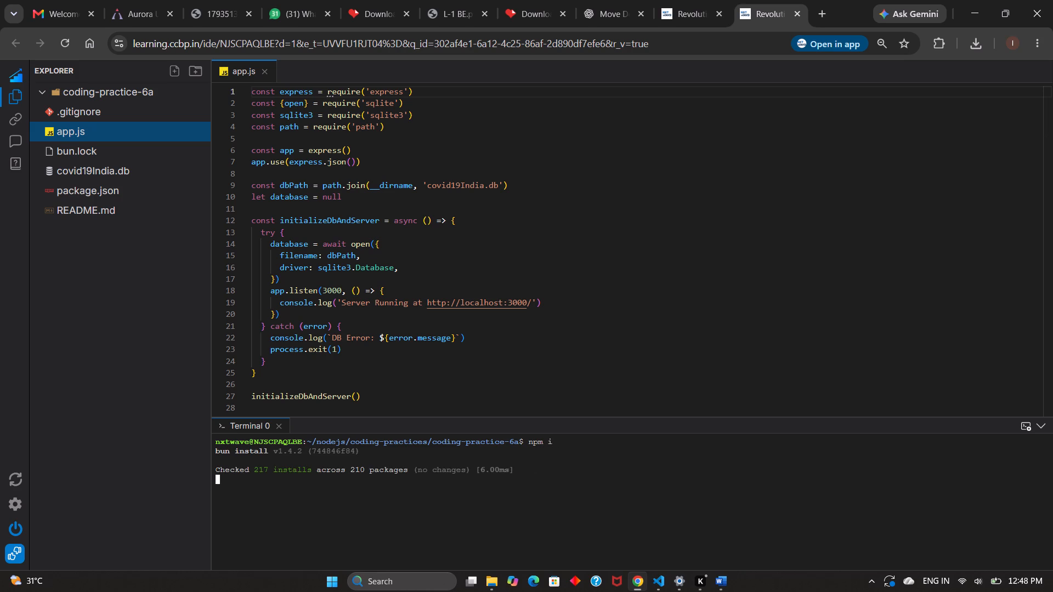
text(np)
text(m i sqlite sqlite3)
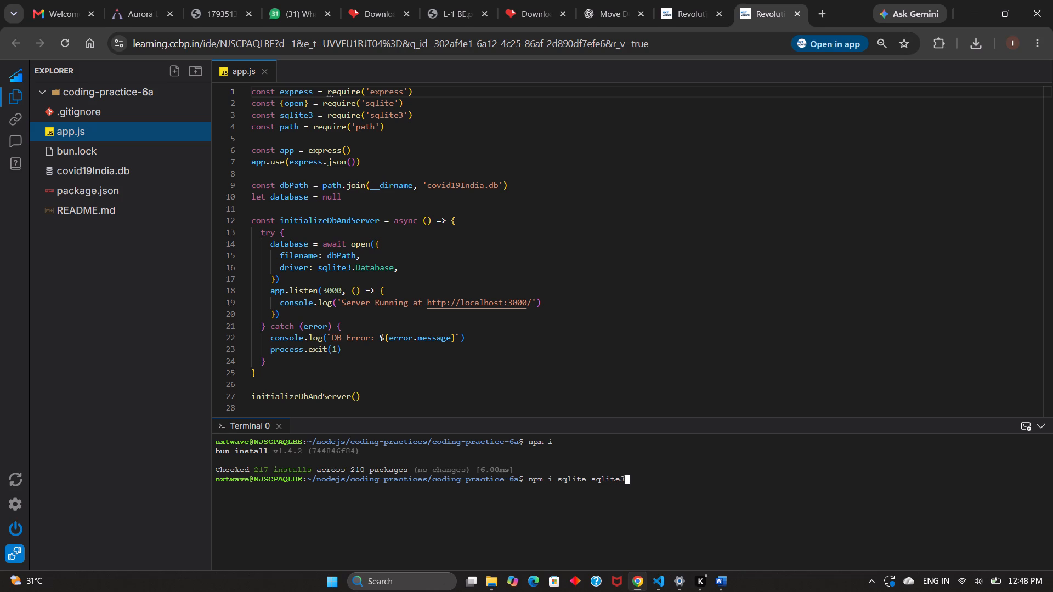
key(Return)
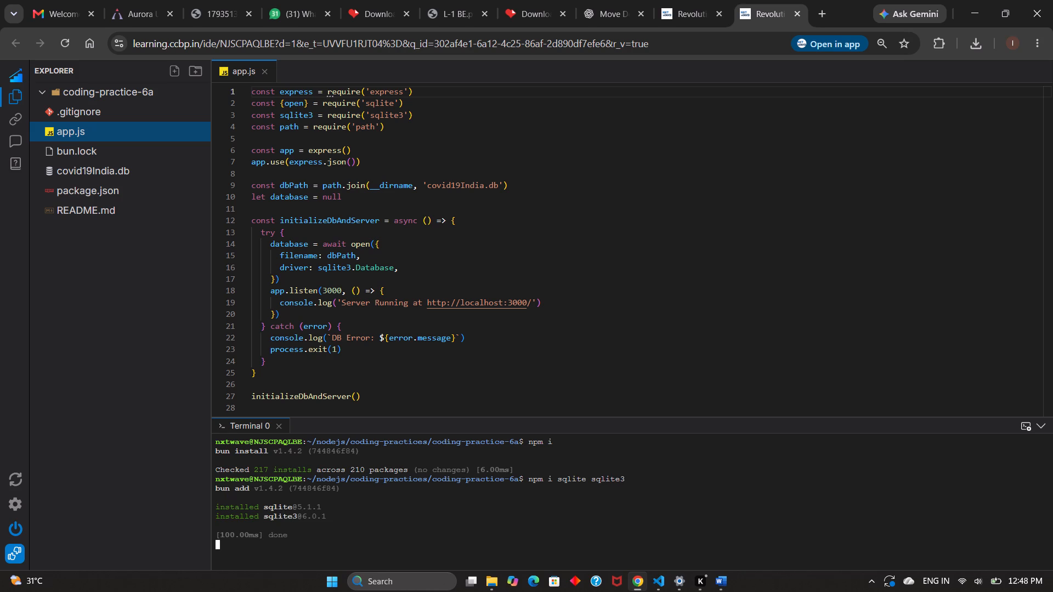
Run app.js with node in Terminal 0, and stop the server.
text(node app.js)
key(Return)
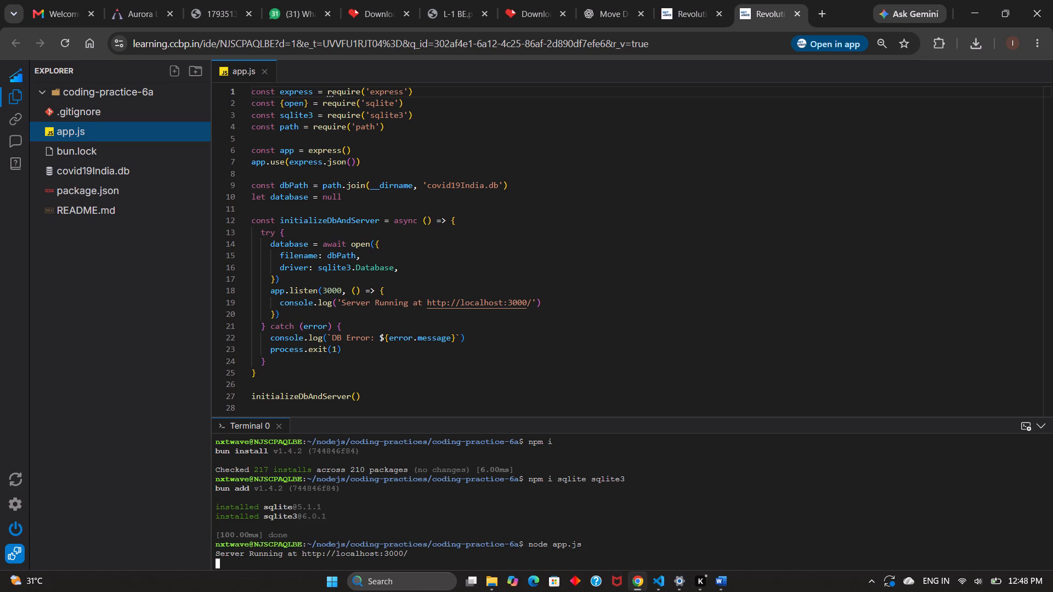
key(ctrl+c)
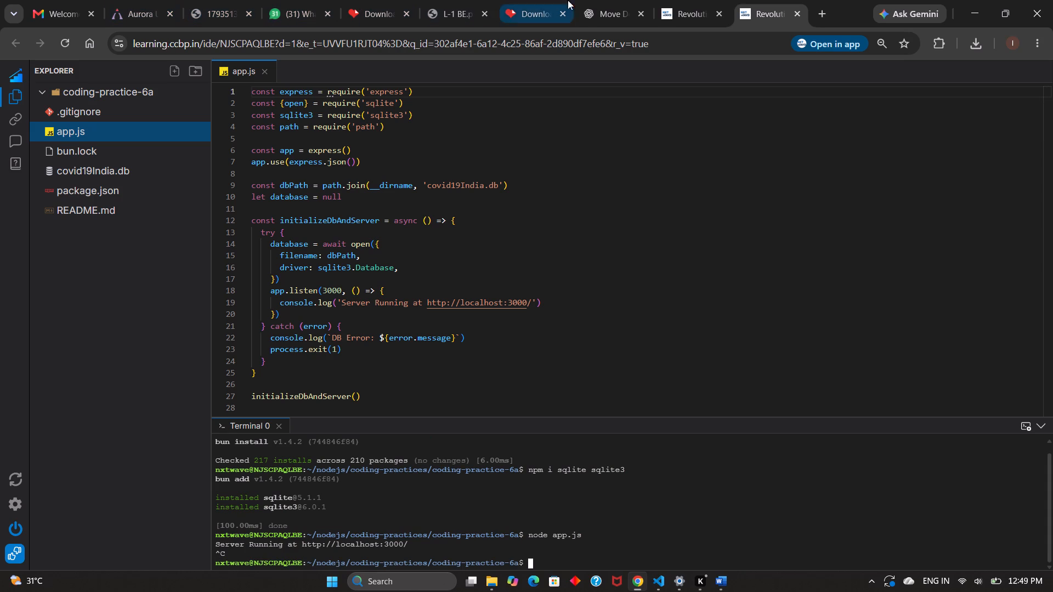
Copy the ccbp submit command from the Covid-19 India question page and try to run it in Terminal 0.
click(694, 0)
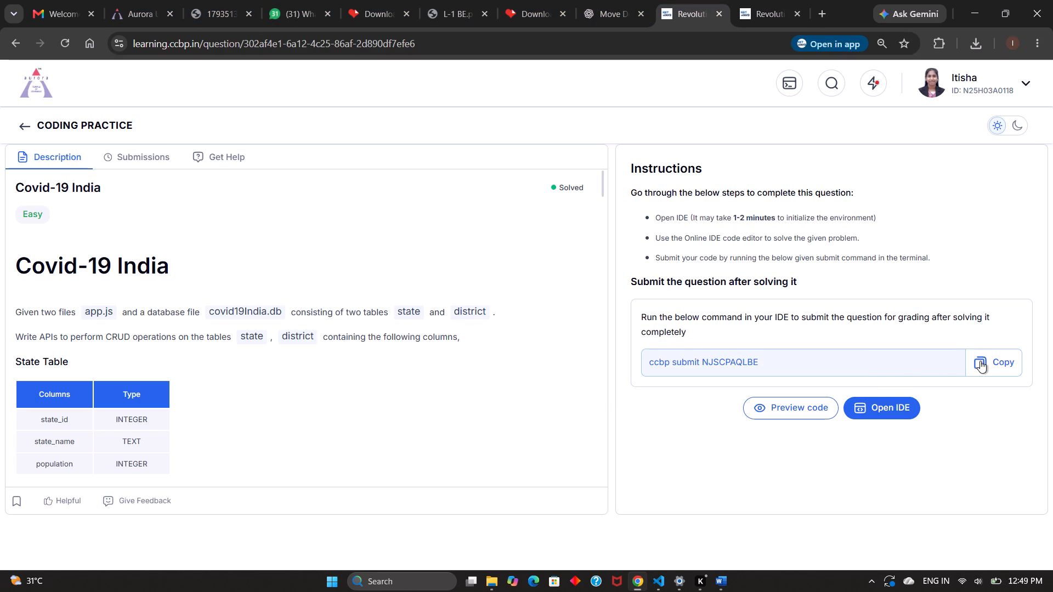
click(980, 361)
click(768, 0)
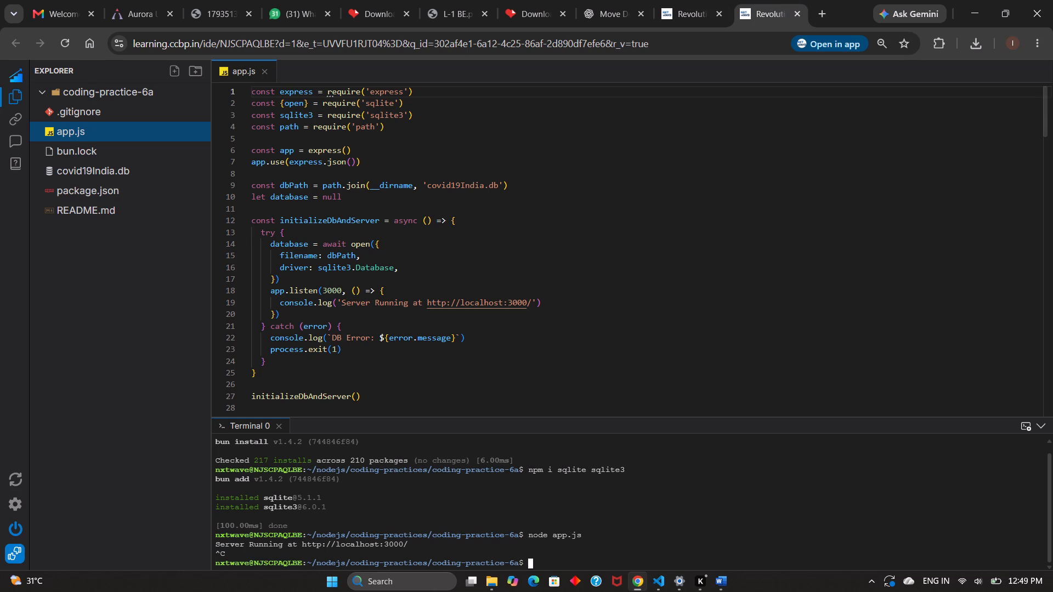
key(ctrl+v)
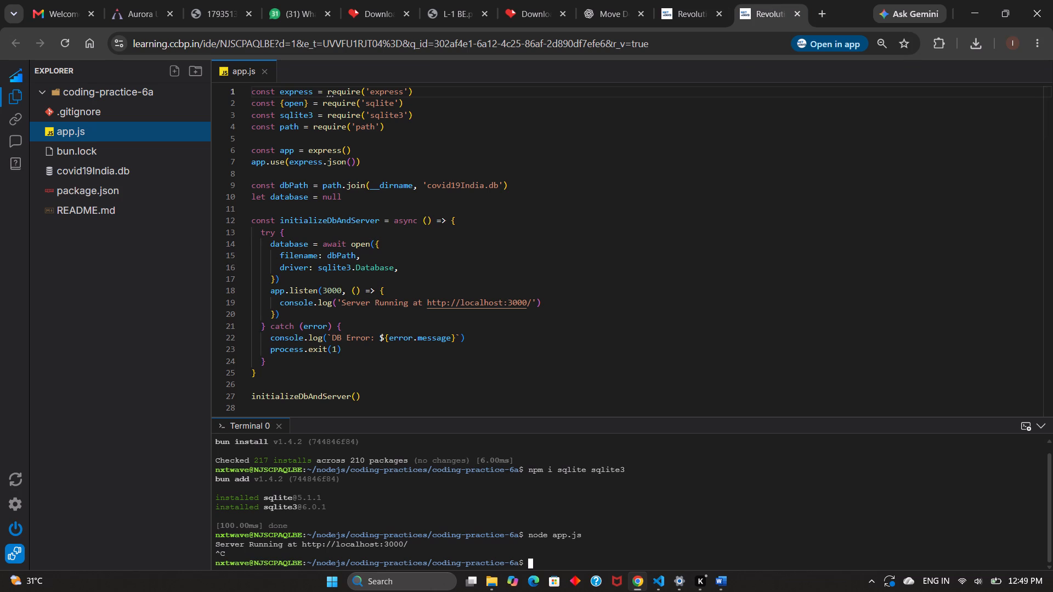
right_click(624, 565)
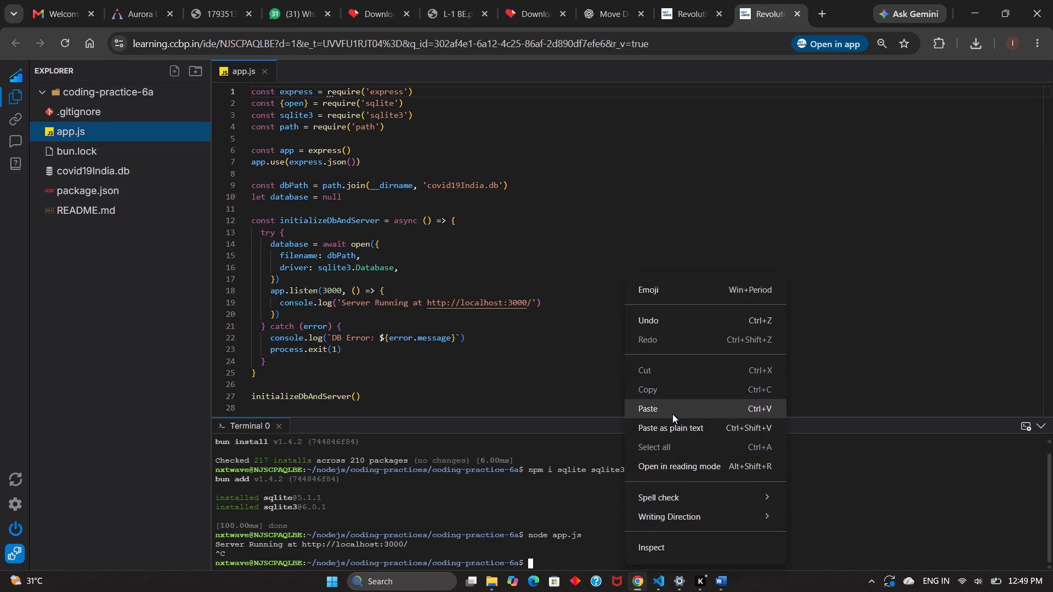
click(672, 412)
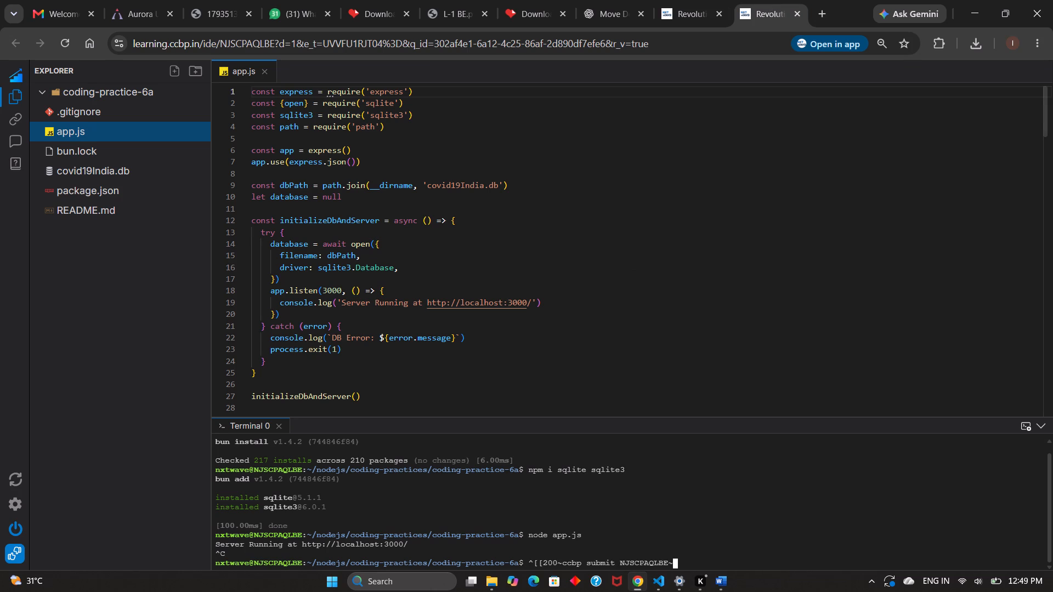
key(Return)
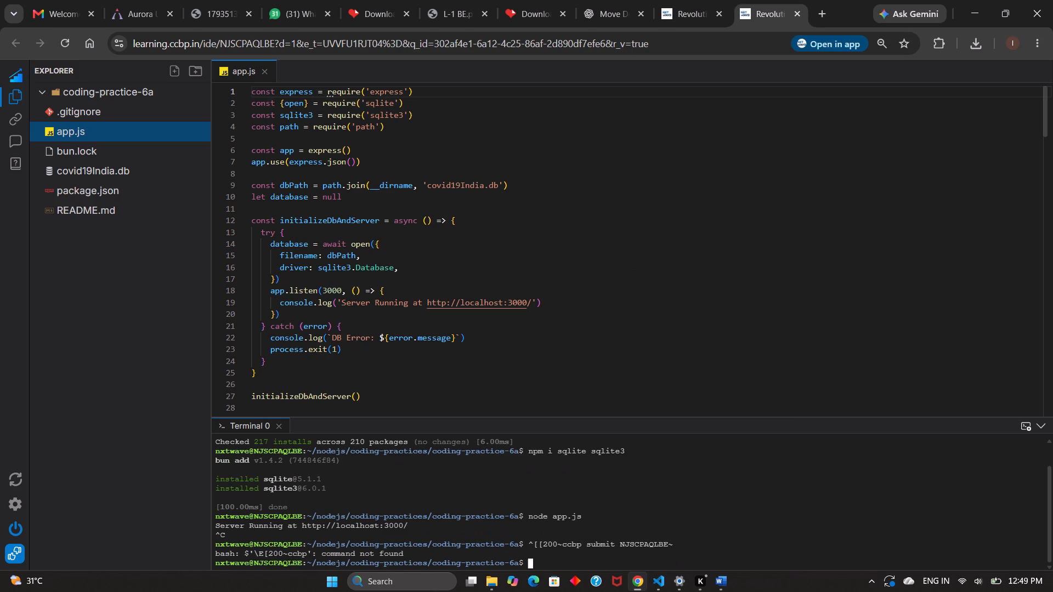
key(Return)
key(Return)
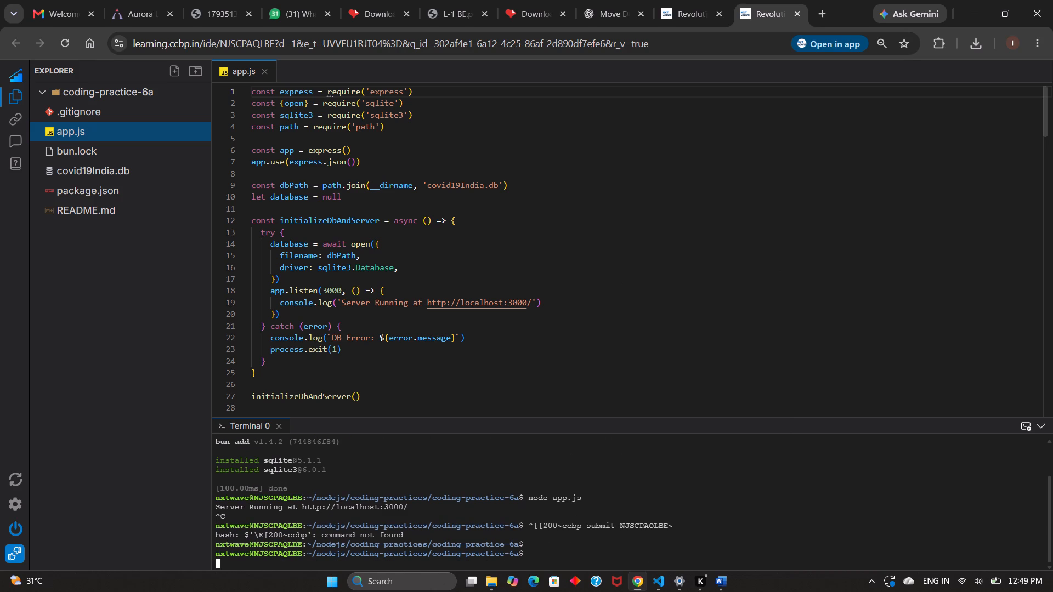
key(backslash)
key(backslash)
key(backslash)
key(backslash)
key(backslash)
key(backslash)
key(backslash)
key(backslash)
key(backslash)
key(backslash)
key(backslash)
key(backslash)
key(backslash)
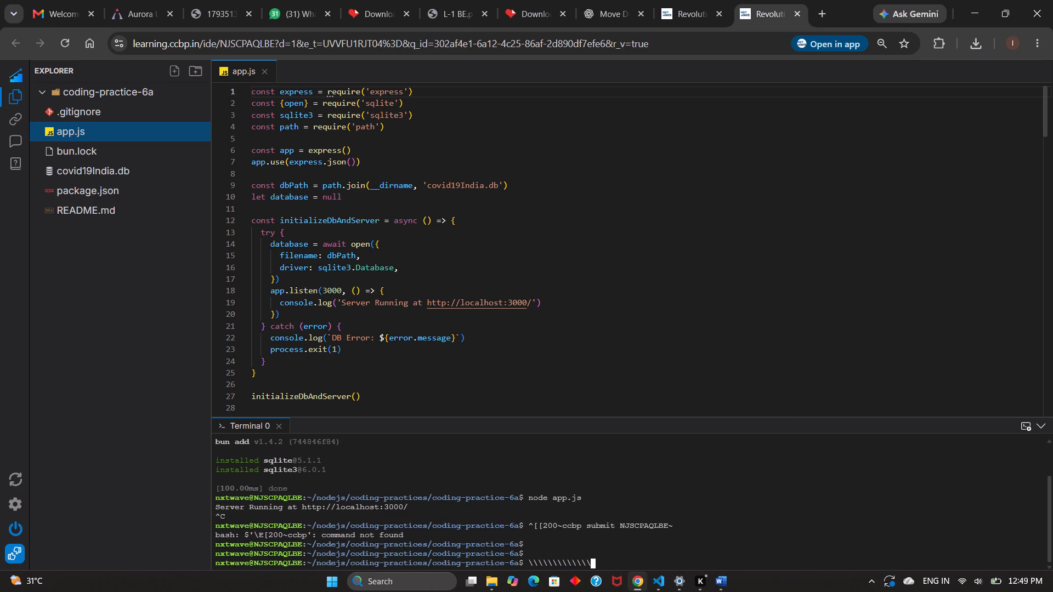
Close Terminal 0 and open a new terminal in the IDE.
click(281, 429)
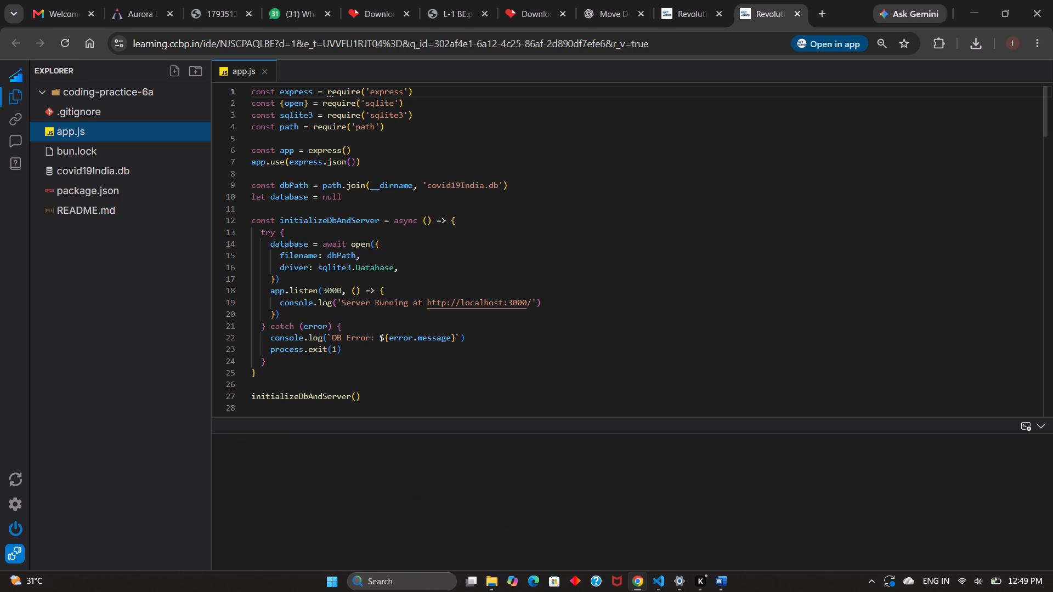
click(1027, 429)
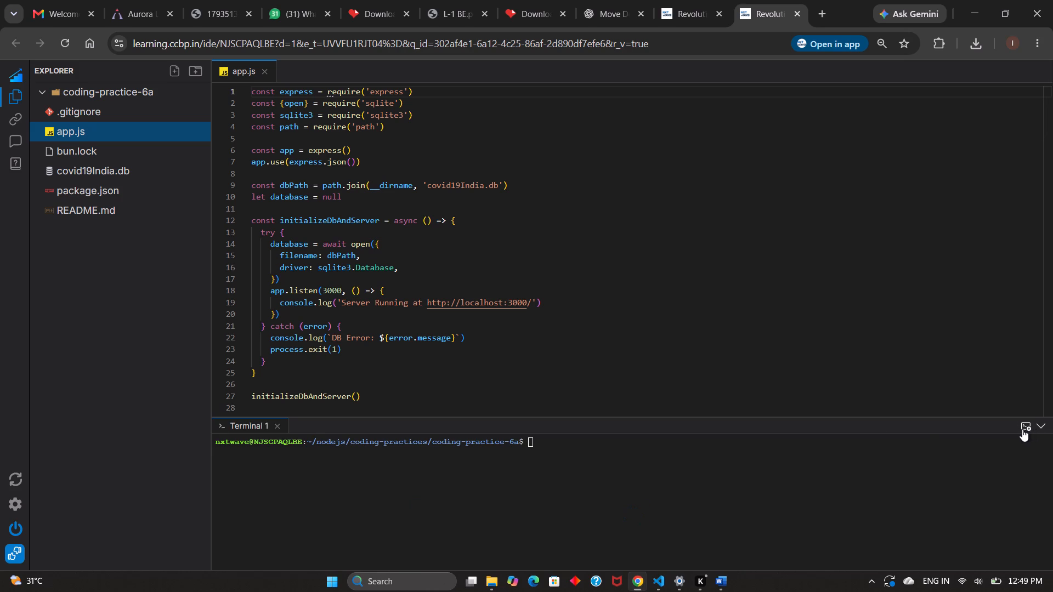
Install the project dependencies with npm i in the new terminal, and add the sqlite and sqlite3 packages.
click(608, 458)
text(npm i)
key(Return)
text(npm i sqlite sqlite3)
key(Return)
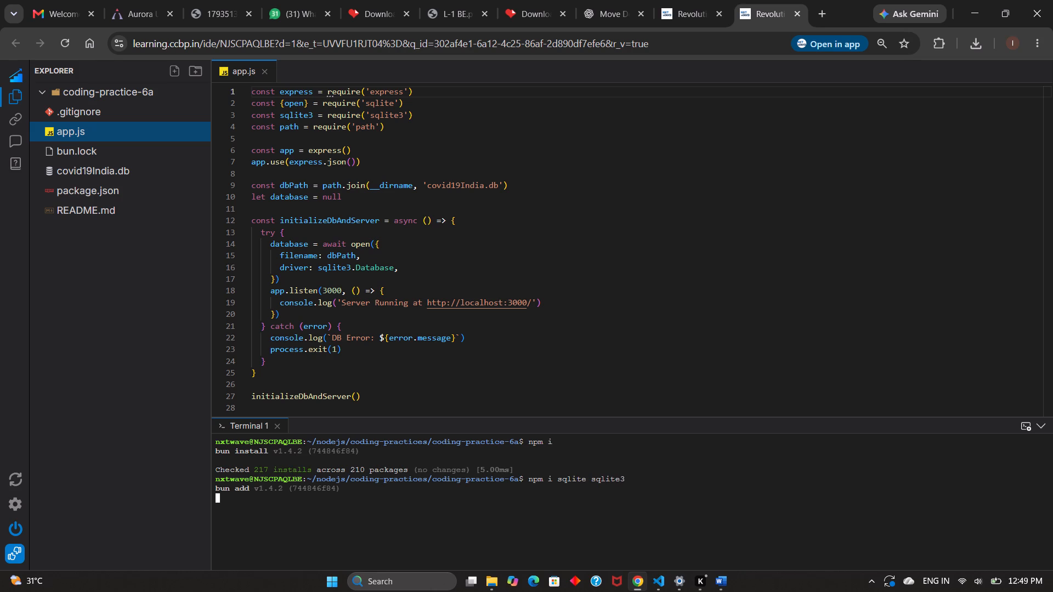
Run app.js with node in the new terminal, and stop the server.
text(node app.js)
key(Return)
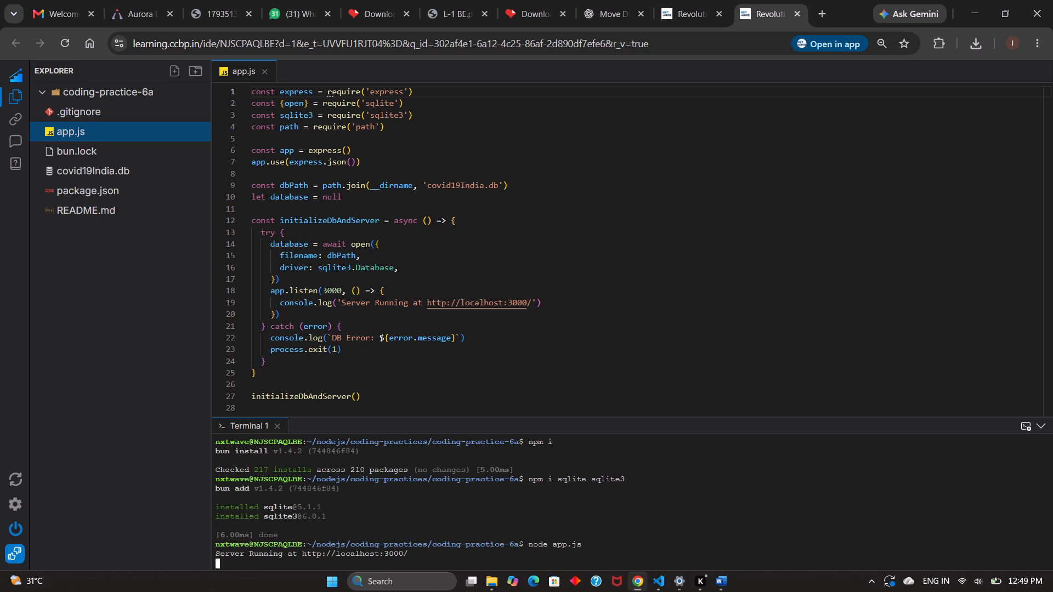
key(ctrl+c)
Copy the ccbp submit command from the Covid-19 India question page and run it in the IDE's new terminal.
click(671, 0)
click(978, 362)
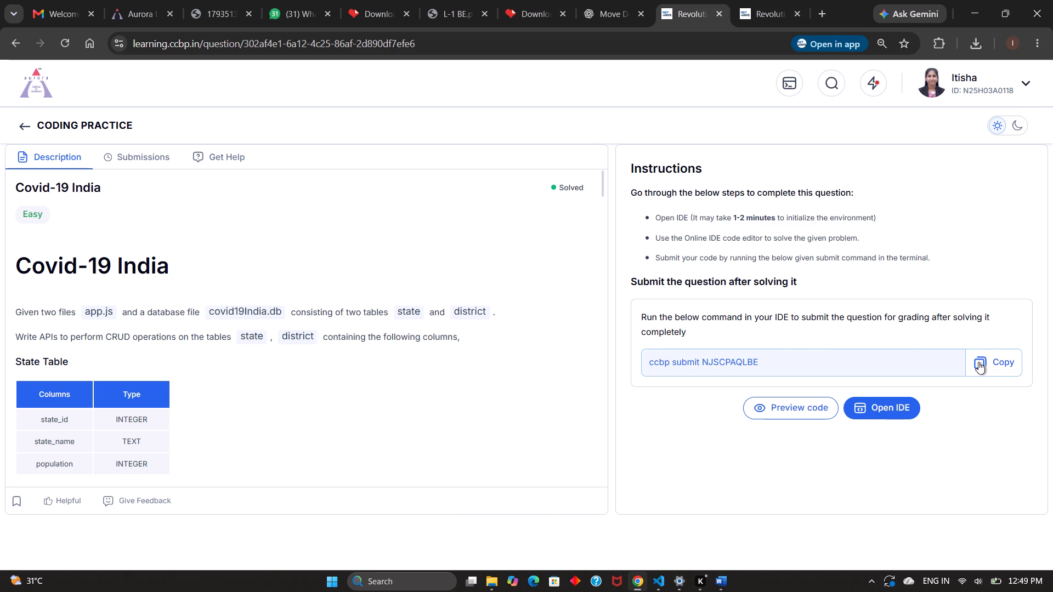
click(767, 9)
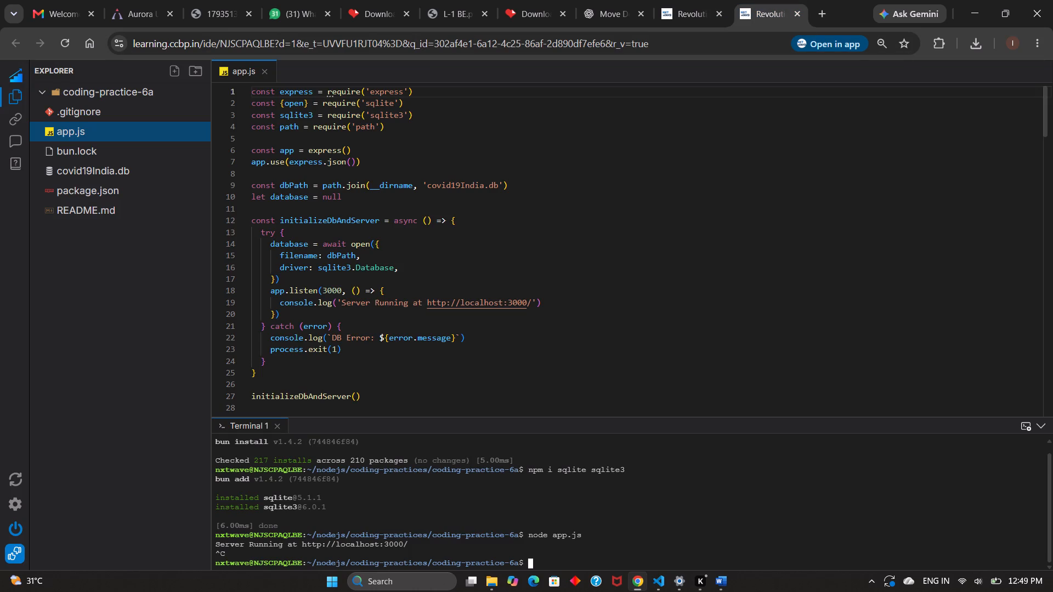
right_click(591, 560)
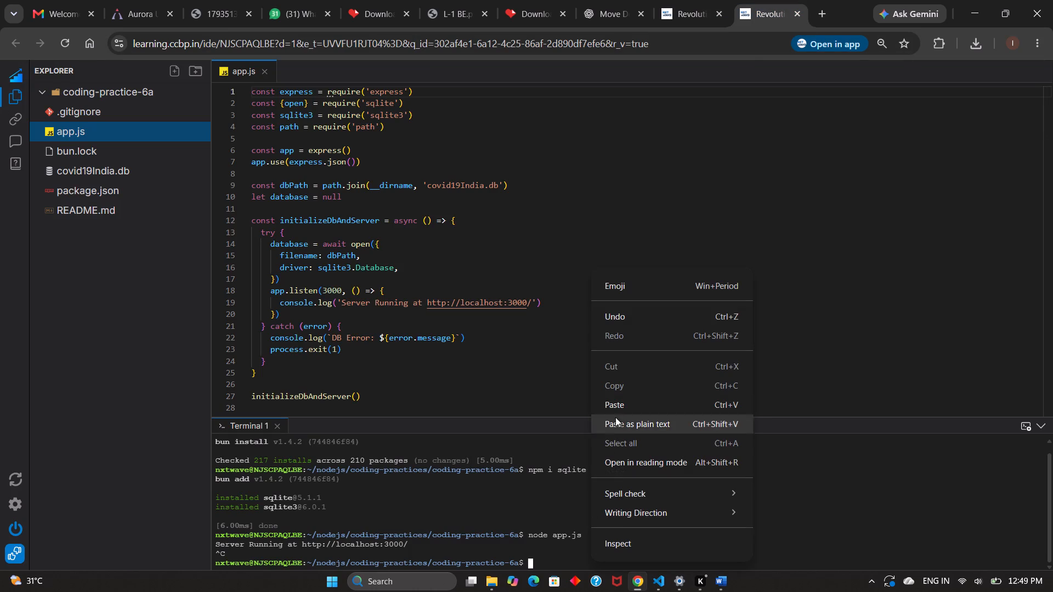
click(628, 403)
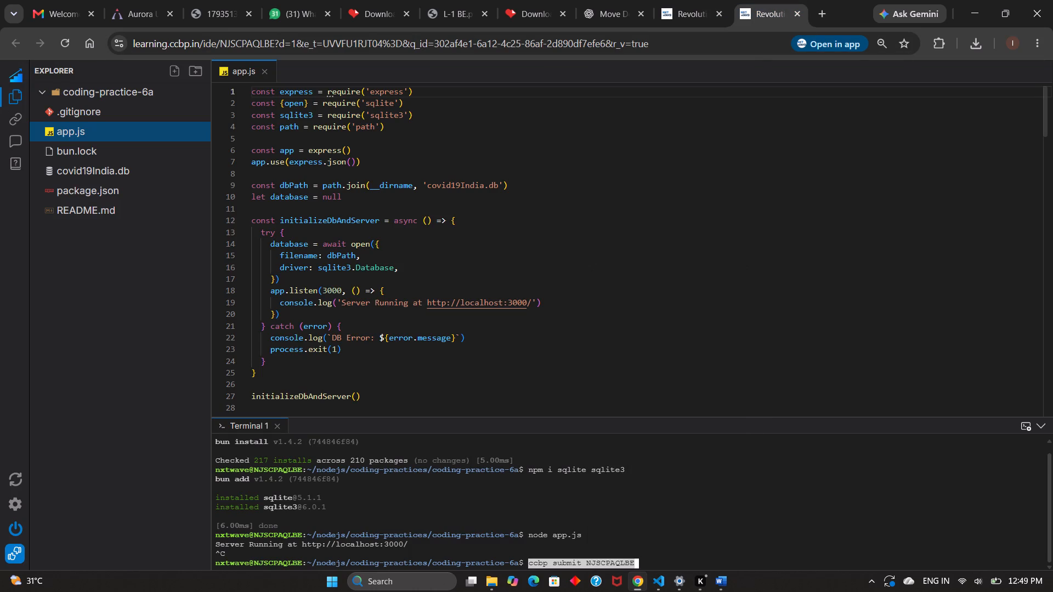
key(Return)
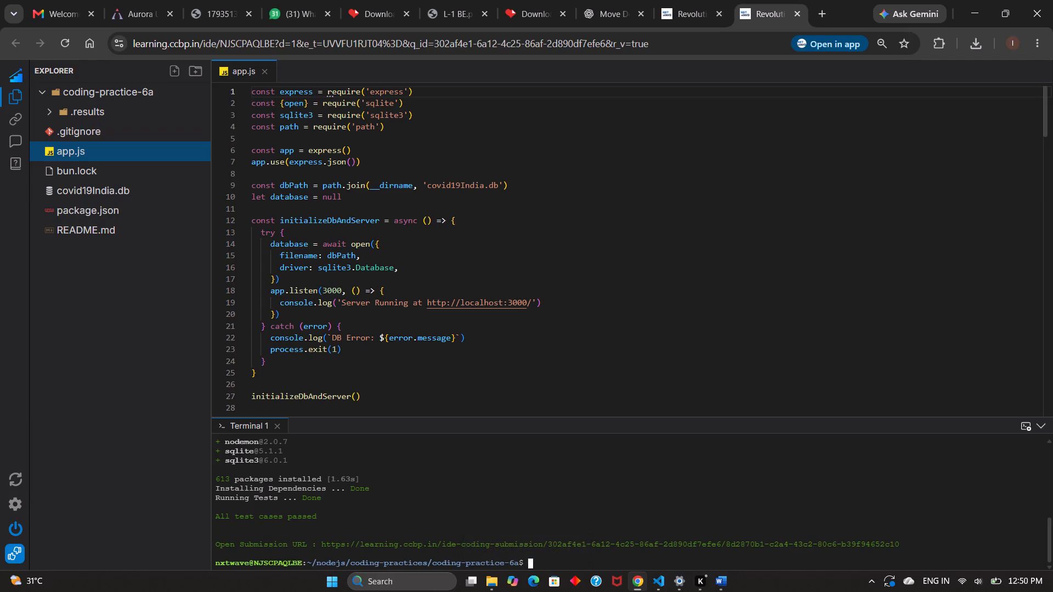
Show the Chrome profile details and capture a full-width screenshot of the IDE, from the address bar down to the terminal's lower edge.
click(1014, 46)
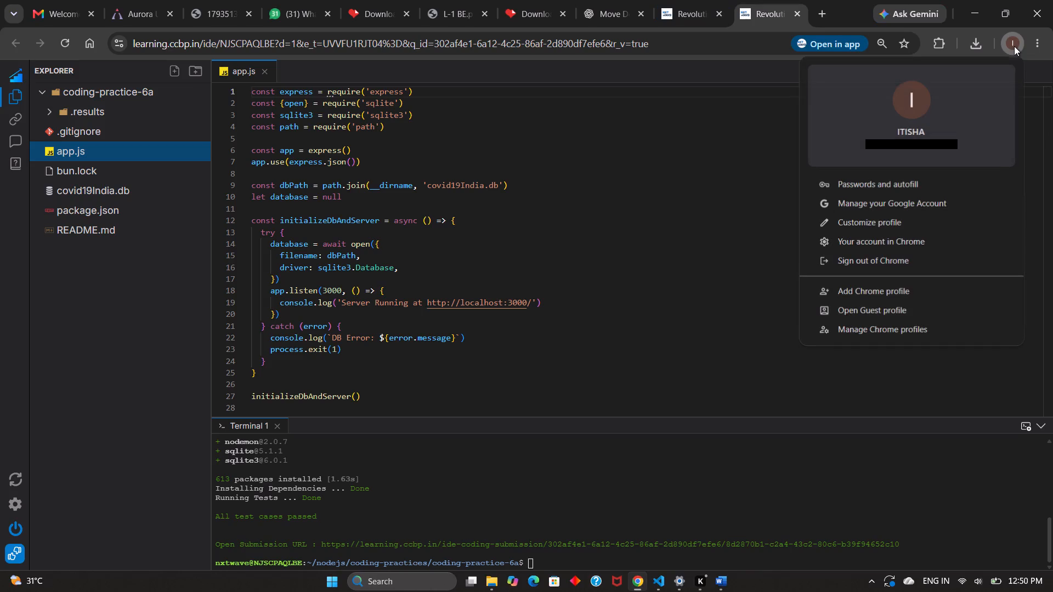
key(Print)
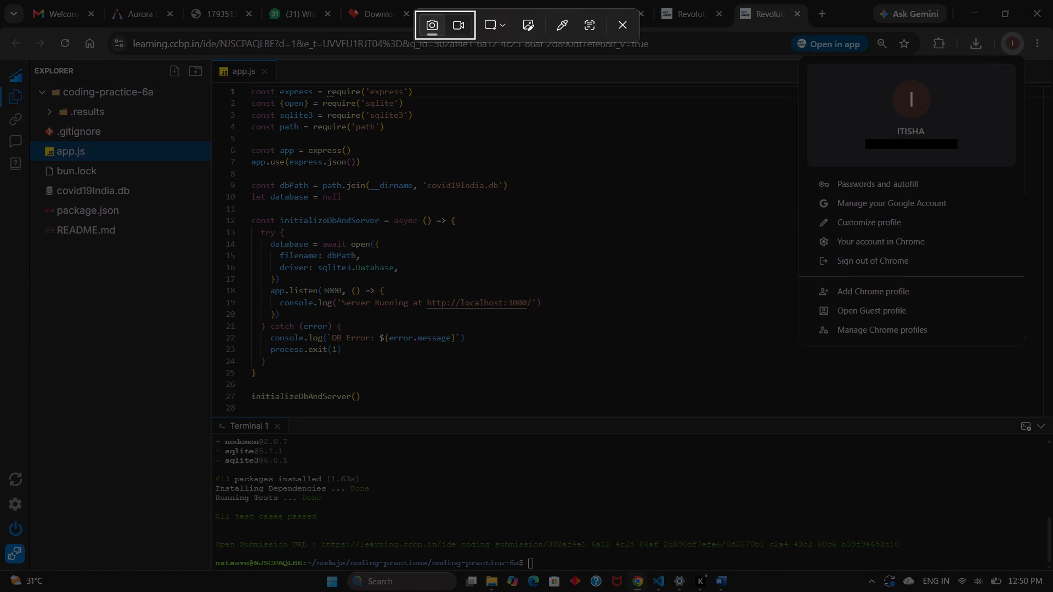
drag(4, 27, 514, 318)
scroll(468, 234, up, 1)
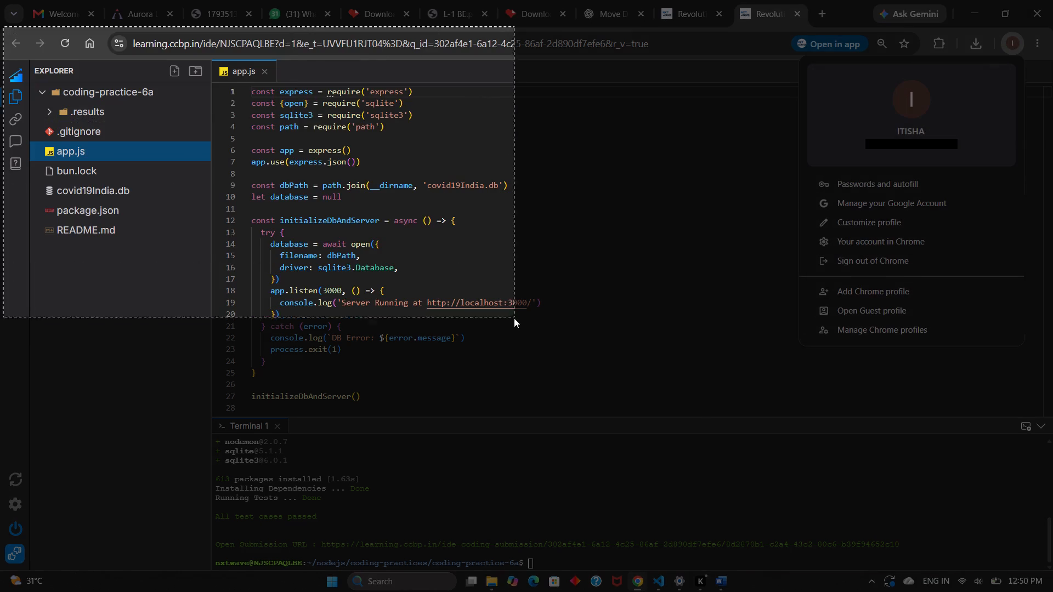
drag(514, 318, 1052, 573)
scroll(610, 365, right, 1)
scroll(814, 456, right, 1)
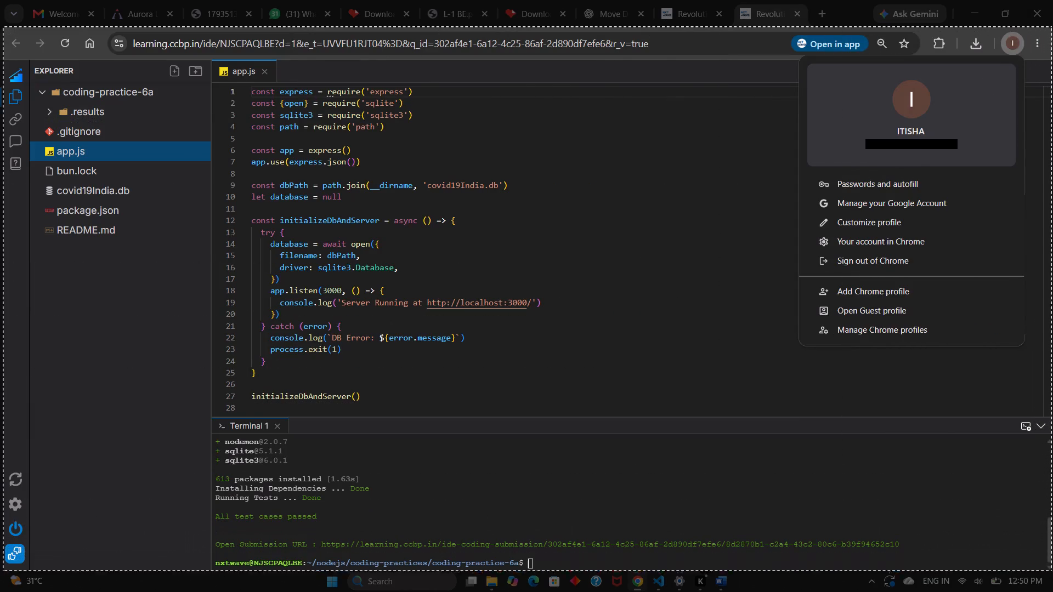
drag(1052, 573, 1052, 570)
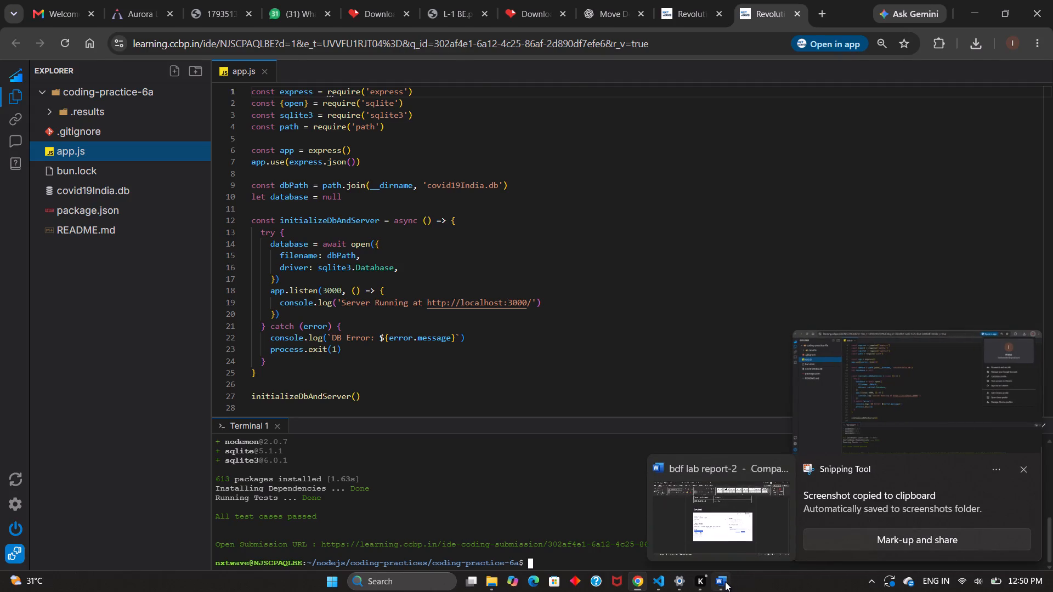
Switch to the bdf lab report-2 Word document and paste the IDE screenshot after the Covid-19 India question screenshot.
click(745, 534)
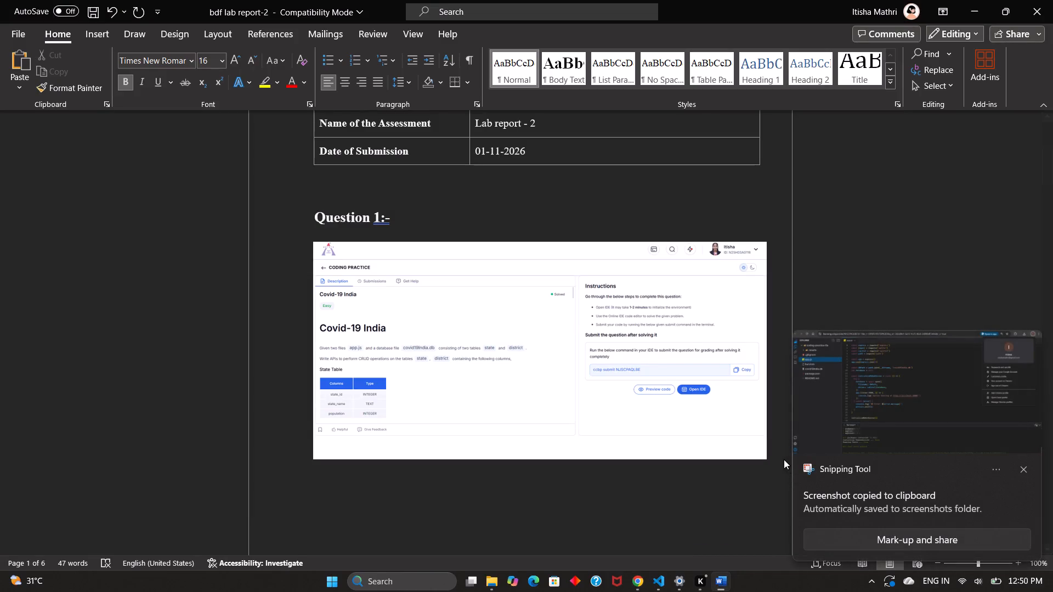
click(784, 457)
click(774, 454)
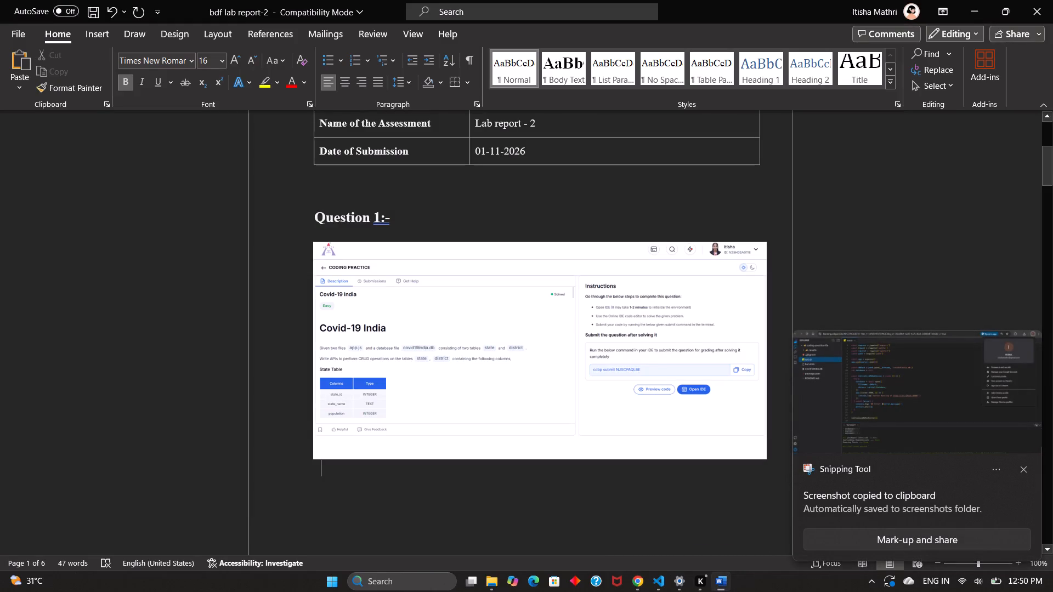
key(ctrl+v)
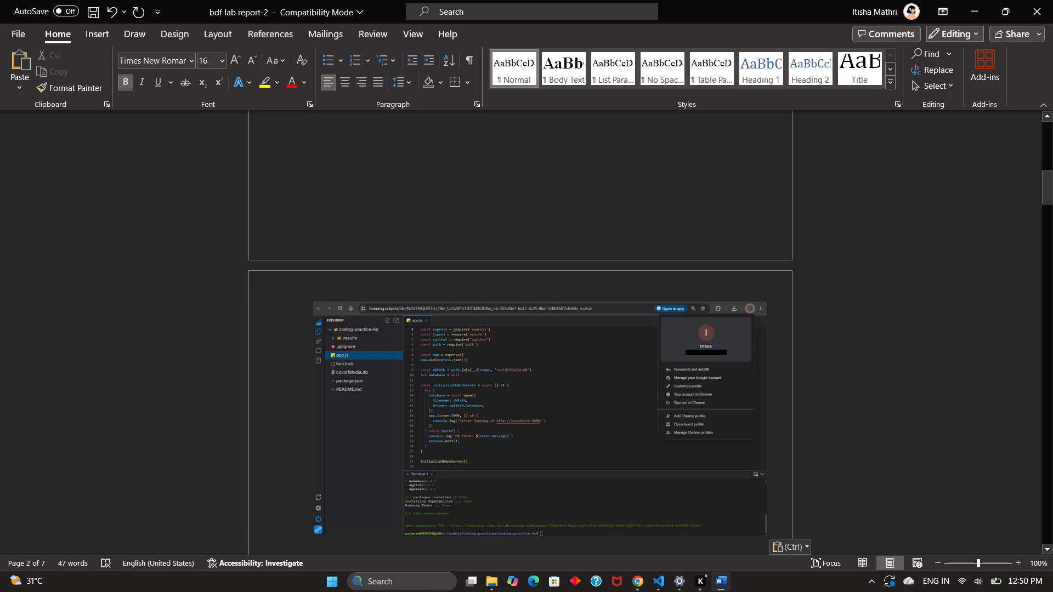
Examine the report pages from the student details through the pasted IDE screenshot to the old solution screenshot for leftover content and gaps.
scroll(597, 402, right, 1)
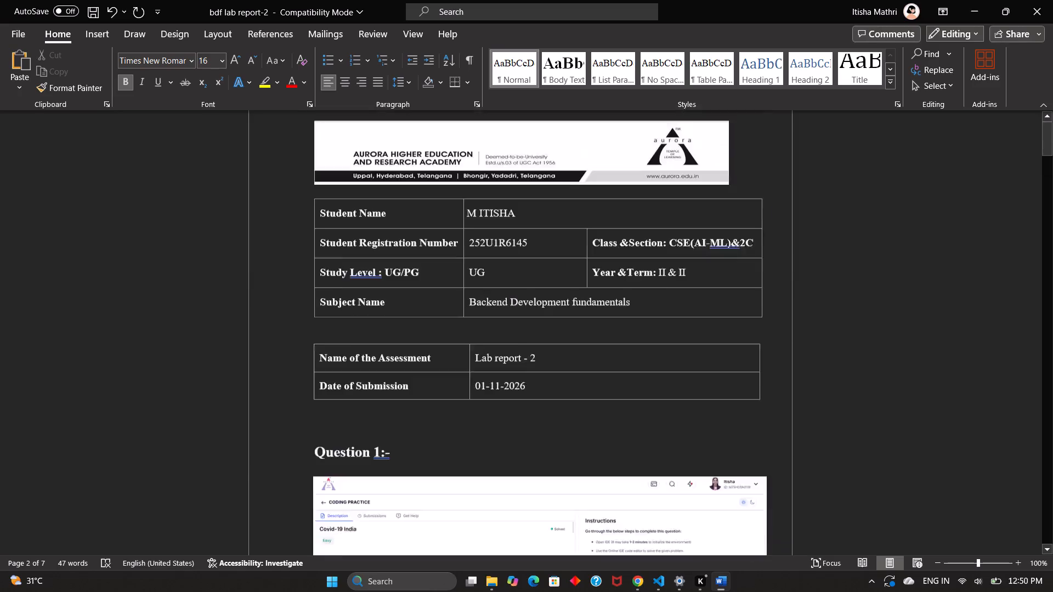
scroll(597, 402, right, 1)
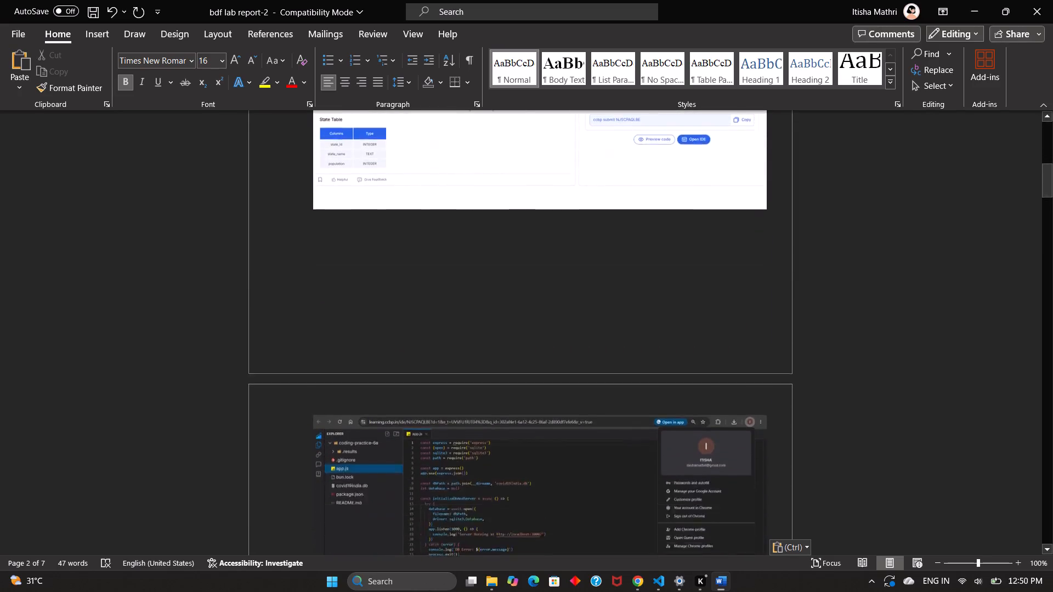
scroll(597, 402, right, 2)
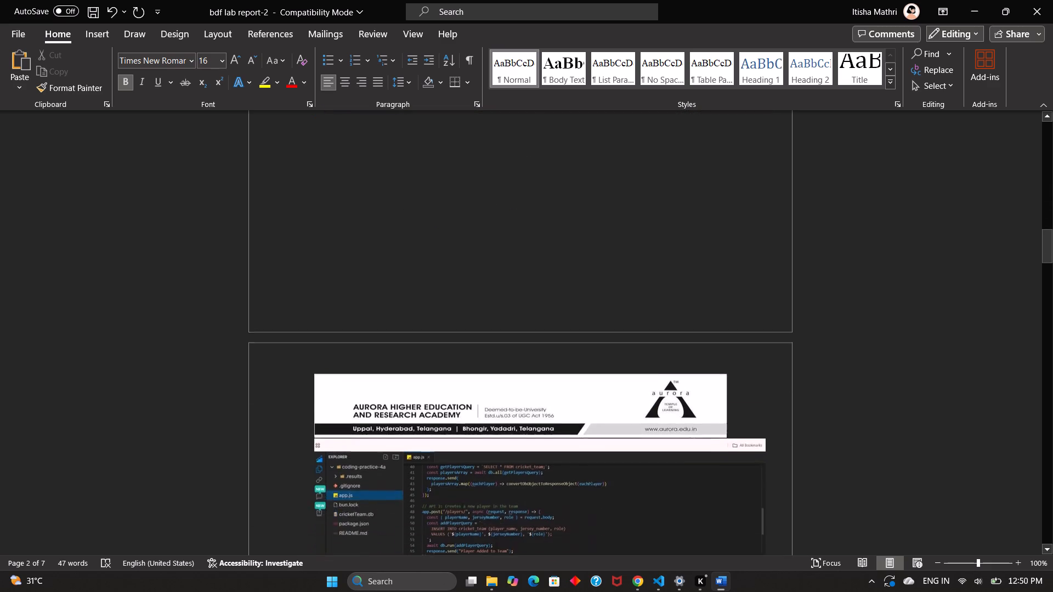
scroll(597, 402, right, 1)
scroll(597, 402, up, 1)
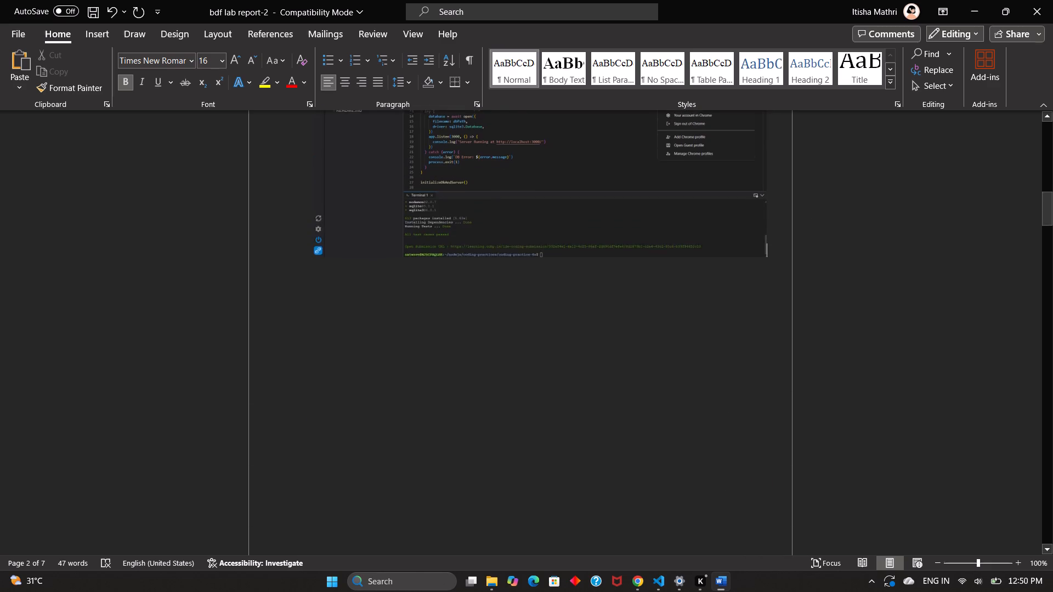
scroll(597, 402, up, 1)
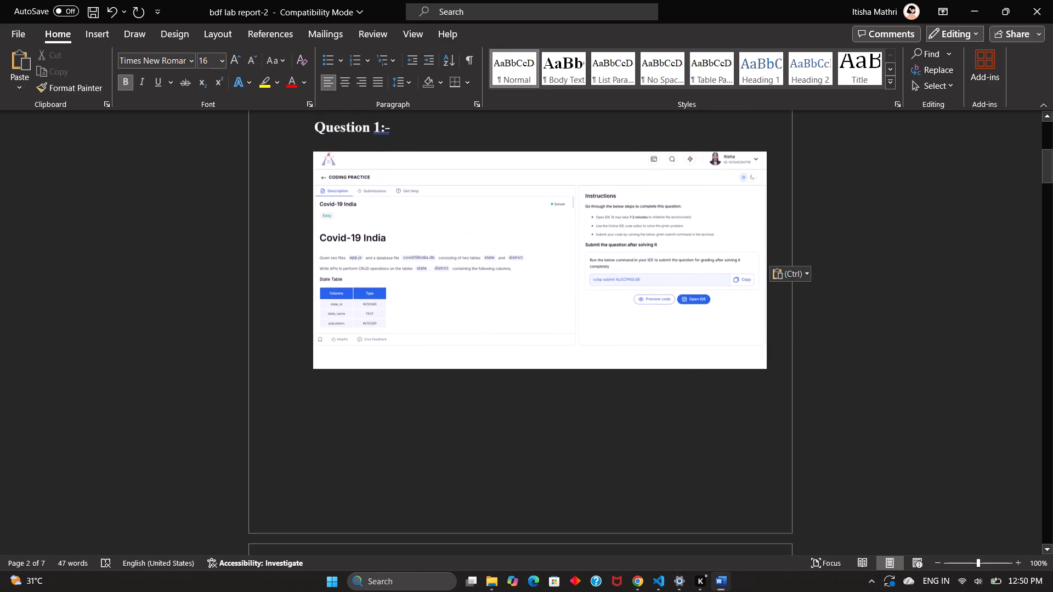
scroll(597, 402, up, 1)
scroll(597, 402, right, 1)
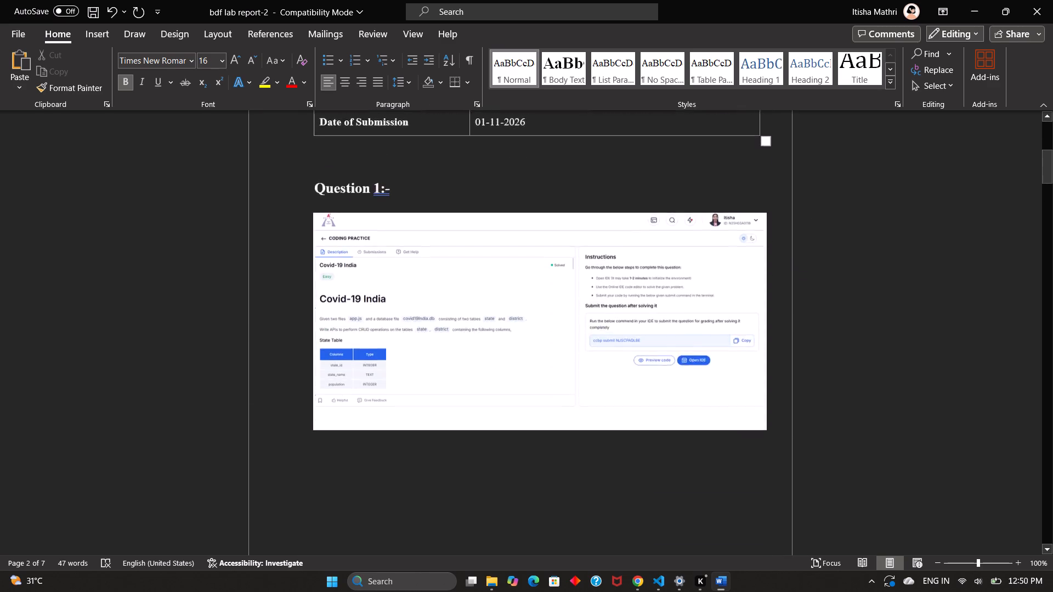
scroll(597, 402, right, 1)
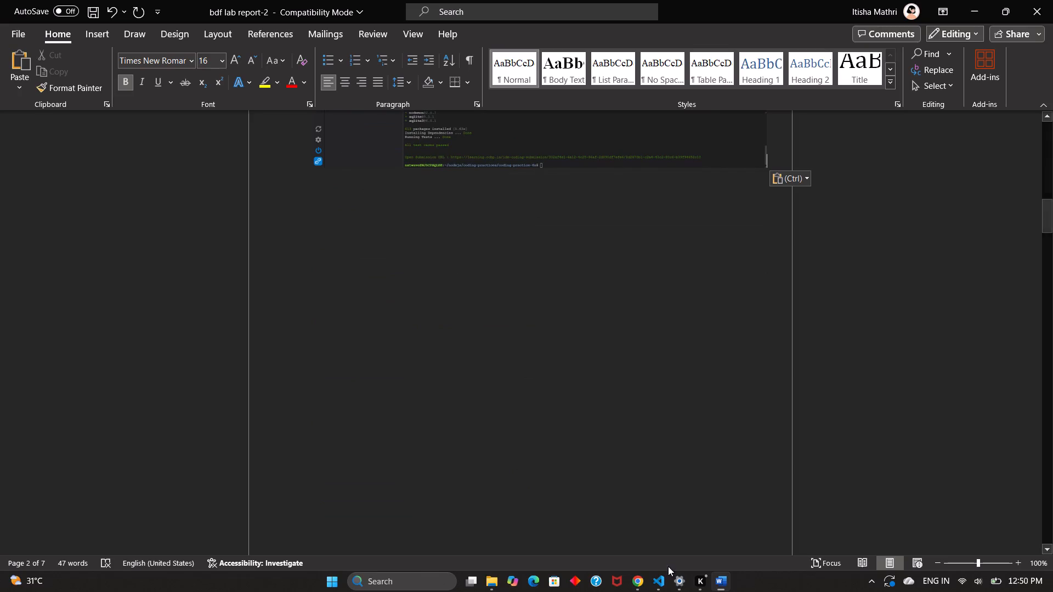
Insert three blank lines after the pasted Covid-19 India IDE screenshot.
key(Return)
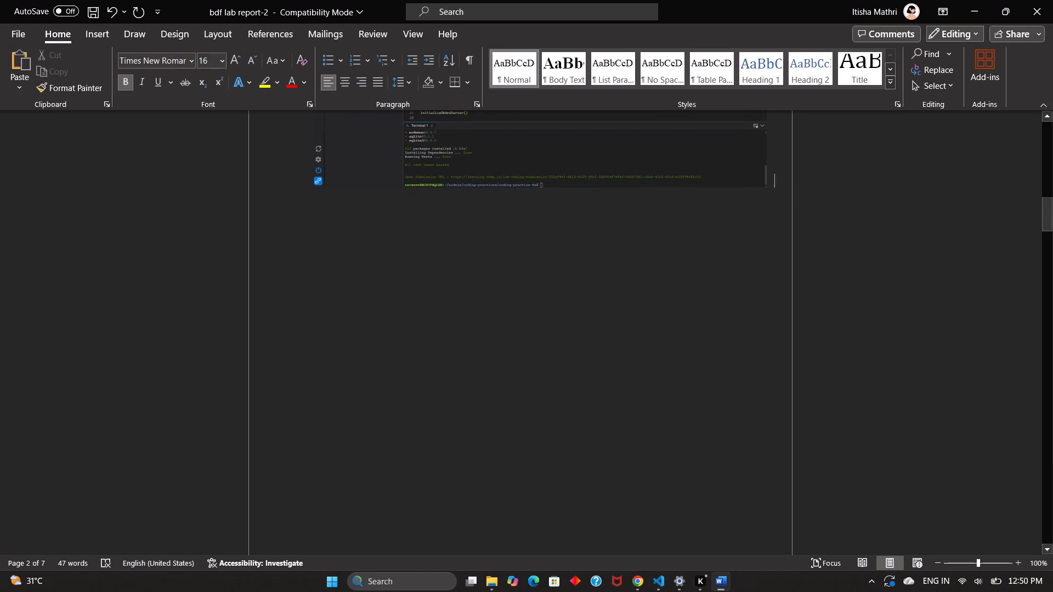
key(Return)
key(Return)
Delete the old coding-practice-4a IDE screenshot under the Aurora banner and remove blank lines ahead of it.
scroll(655, 462, right, 1)
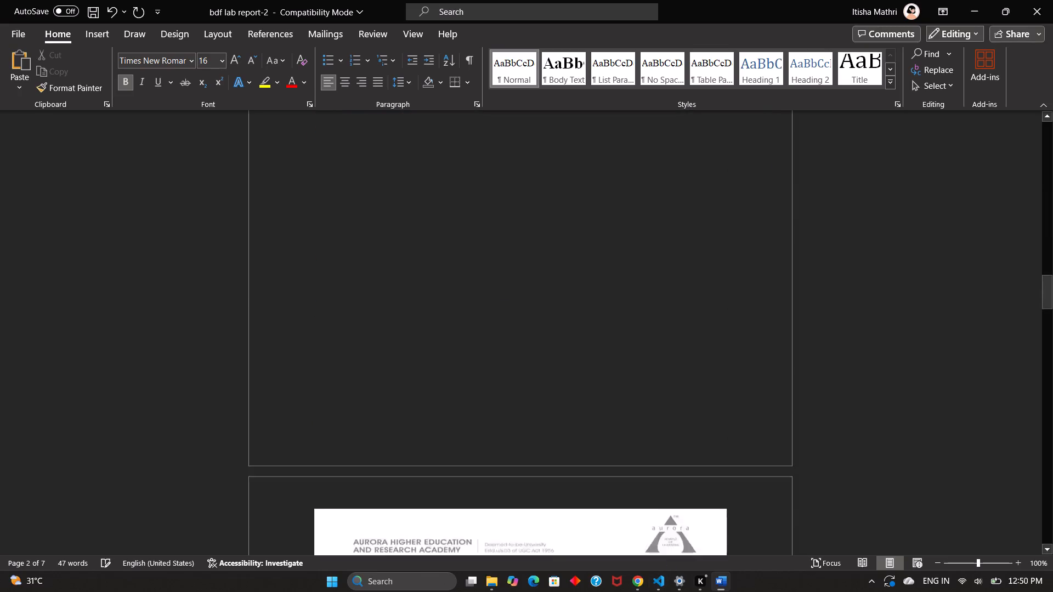
scroll(655, 462, right, 3)
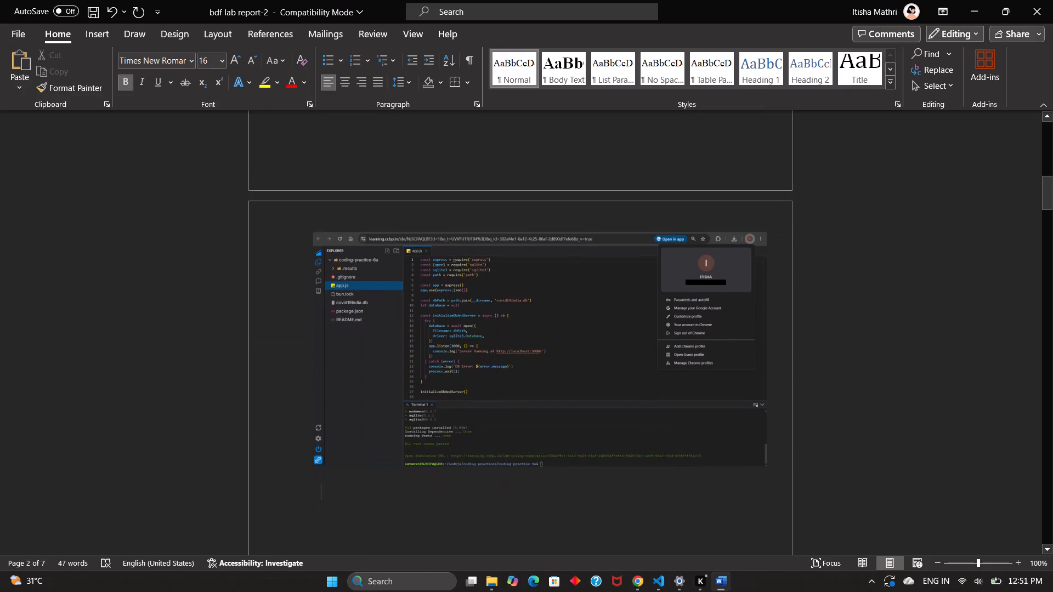
scroll(655, 462, right, 2)
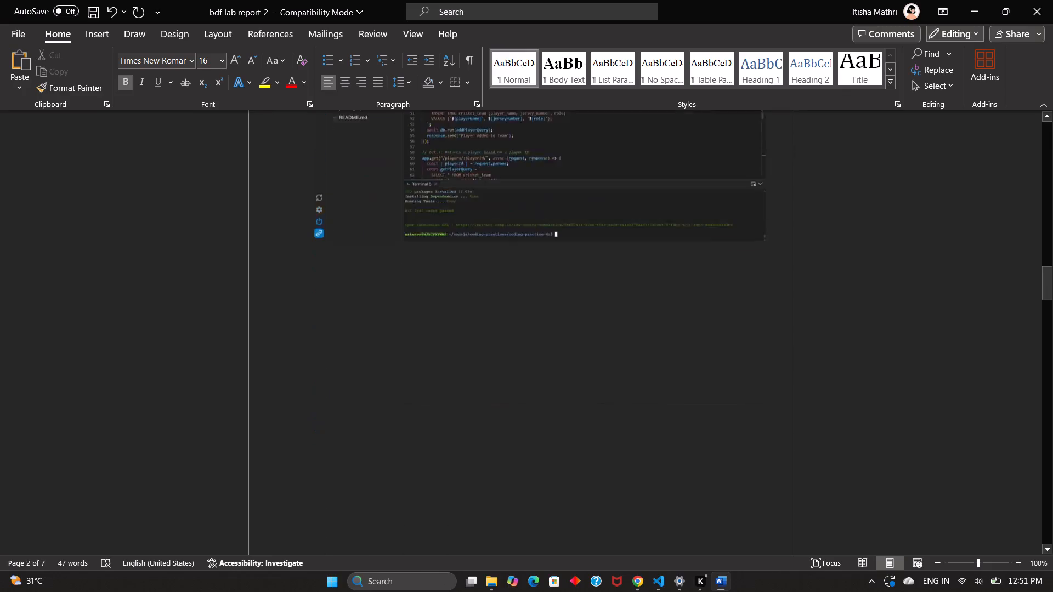
scroll(655, 462, right, 2)
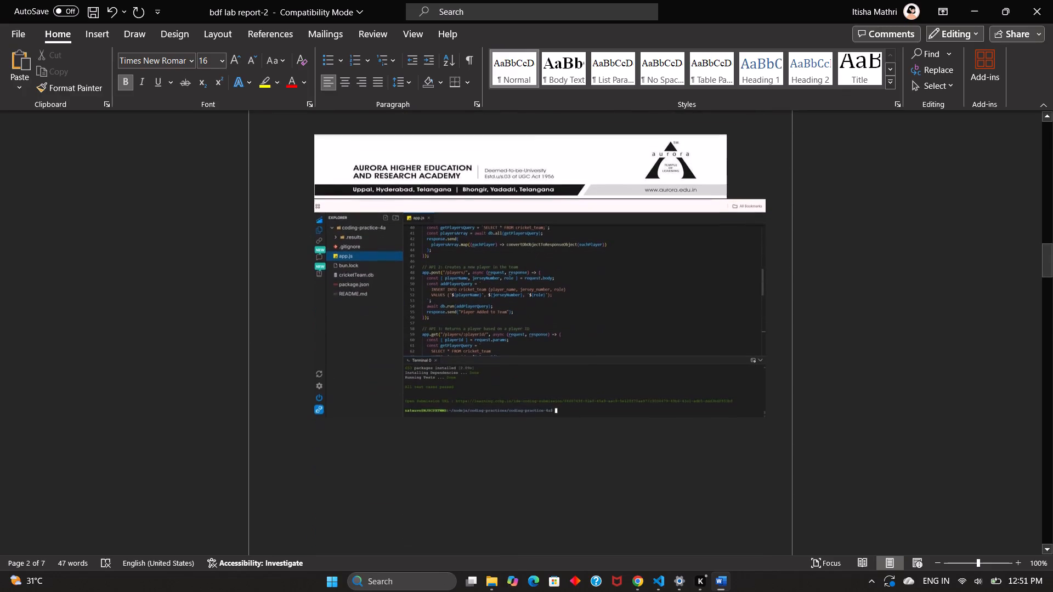
click(641, 379)
key(BackSpace)
scroll(641, 379, up, 1)
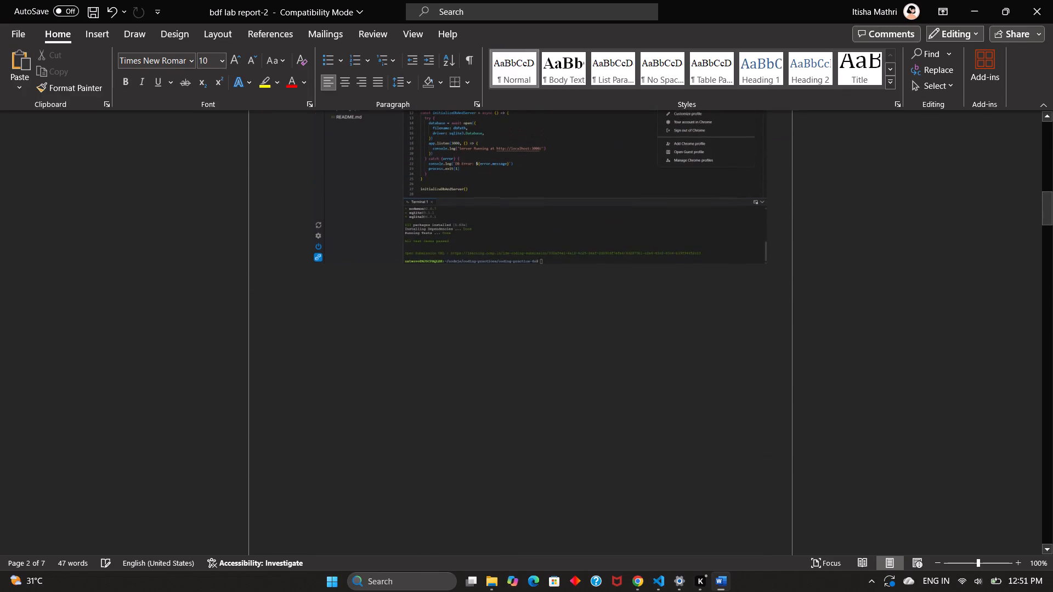
key(BackSpace)
key(BackSpace)
Insert blank lines before the Question 1 heading to push it onto the second page with its two screenshots.
scroll(641, 379, right, 1)
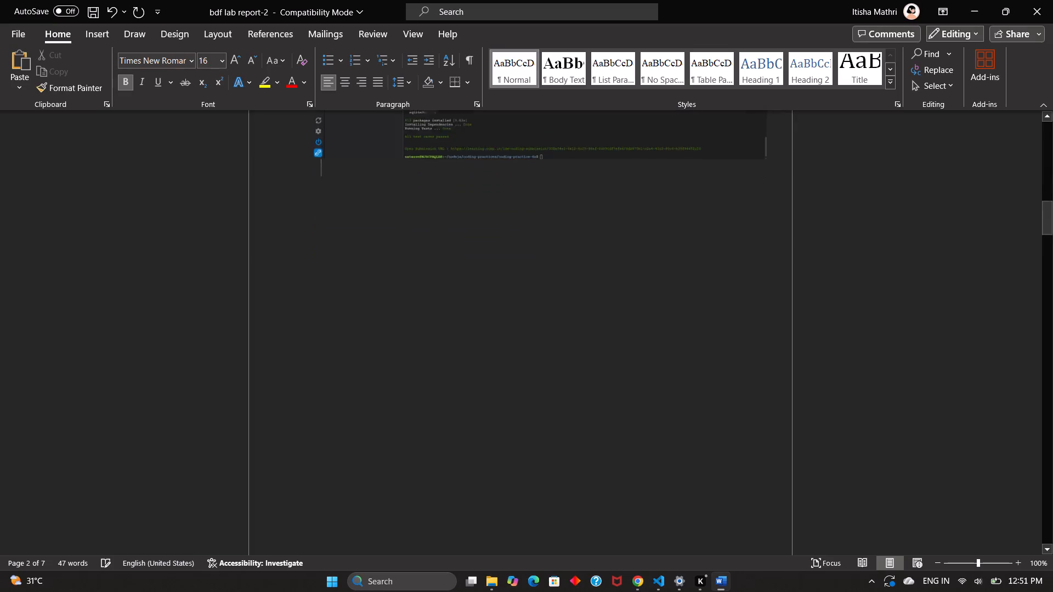
scroll(641, 379, right, 1)
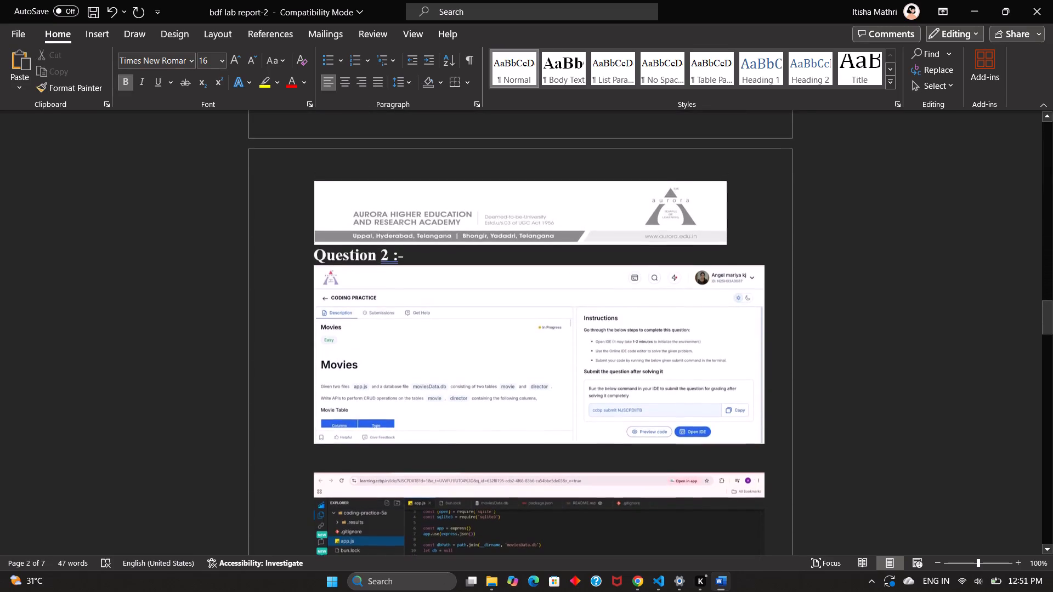
scroll(641, 379, right, 1)
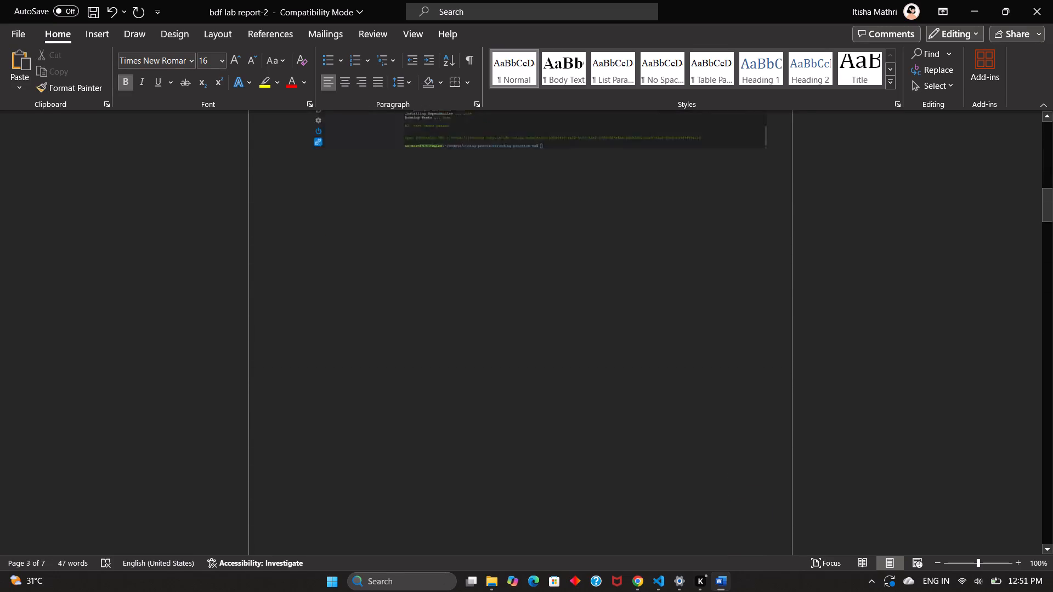
scroll(641, 379, right, 1)
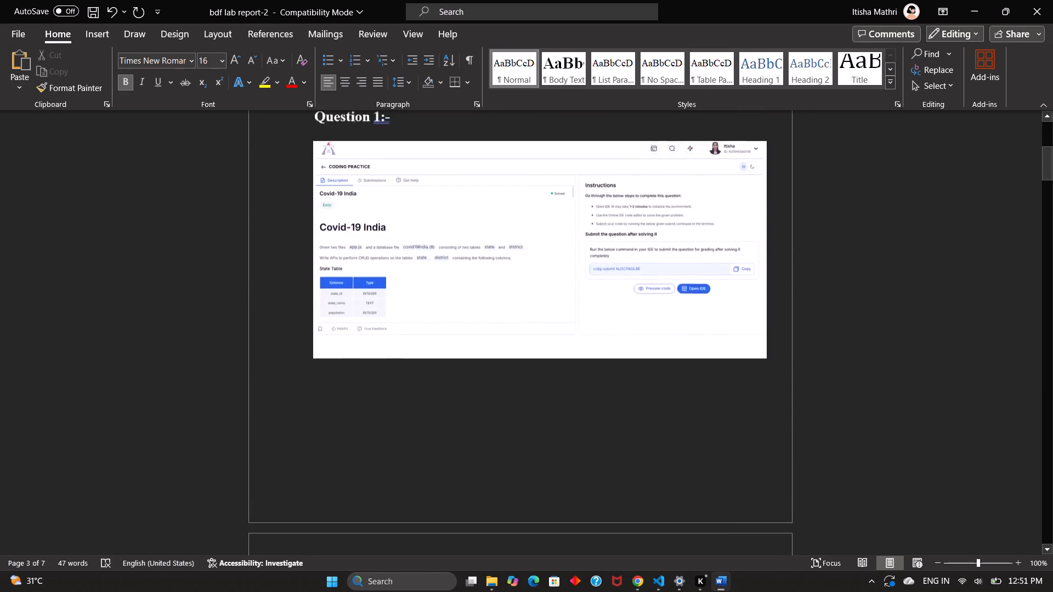
scroll(641, 379, right, 1)
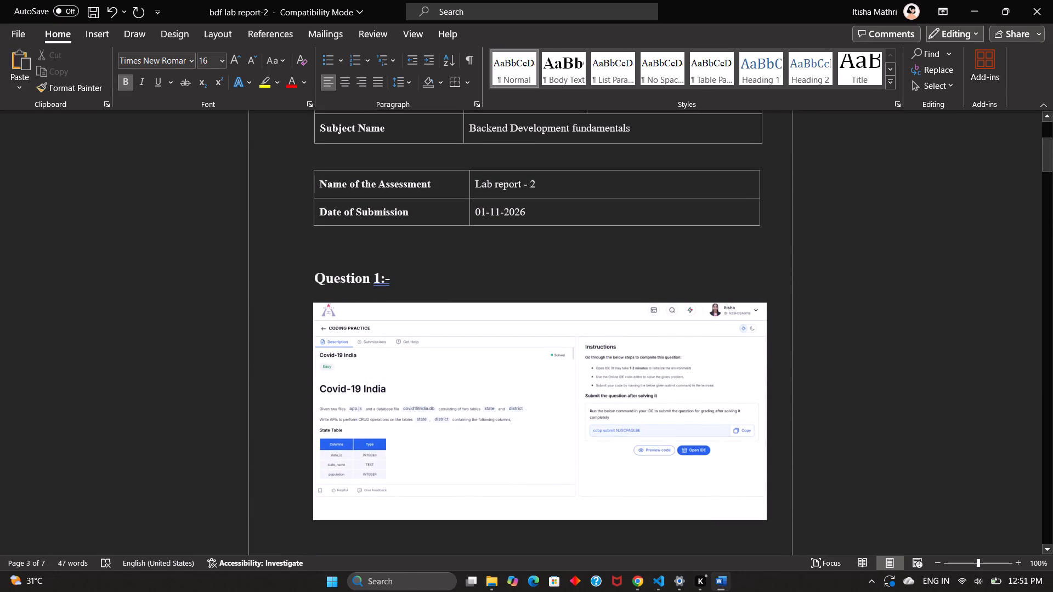
scroll(407, 304, up, 1)
click(312, 312)
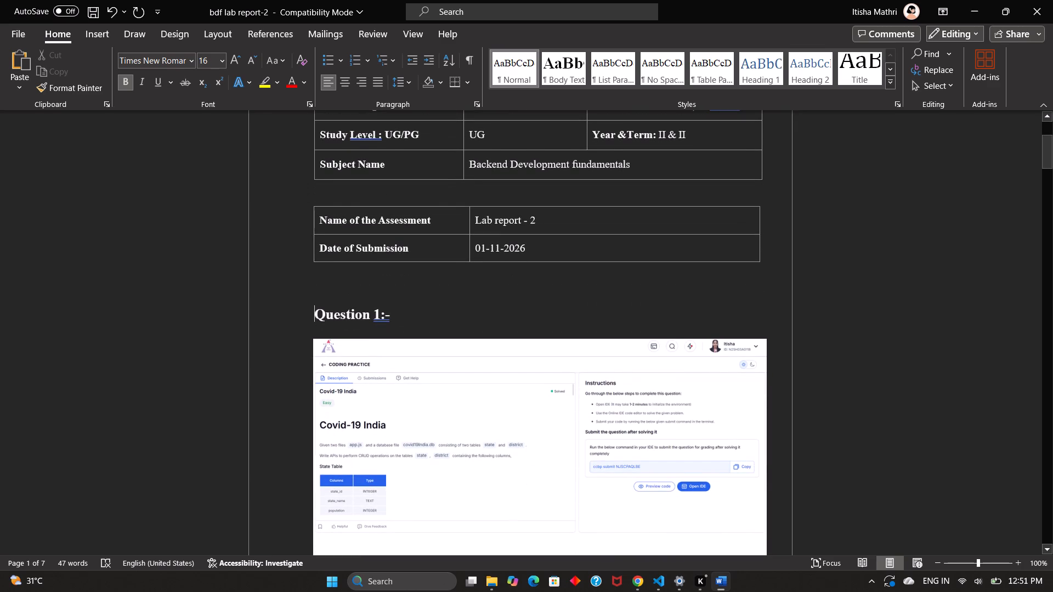
key(Return)
key(Return)
key(Return)
key(Return)
key(Return)
key(Return)
key(Return)
key(Return)
key(Return)
key(Return)
key(Return)
key(Return)
key(Return)
key(Return)
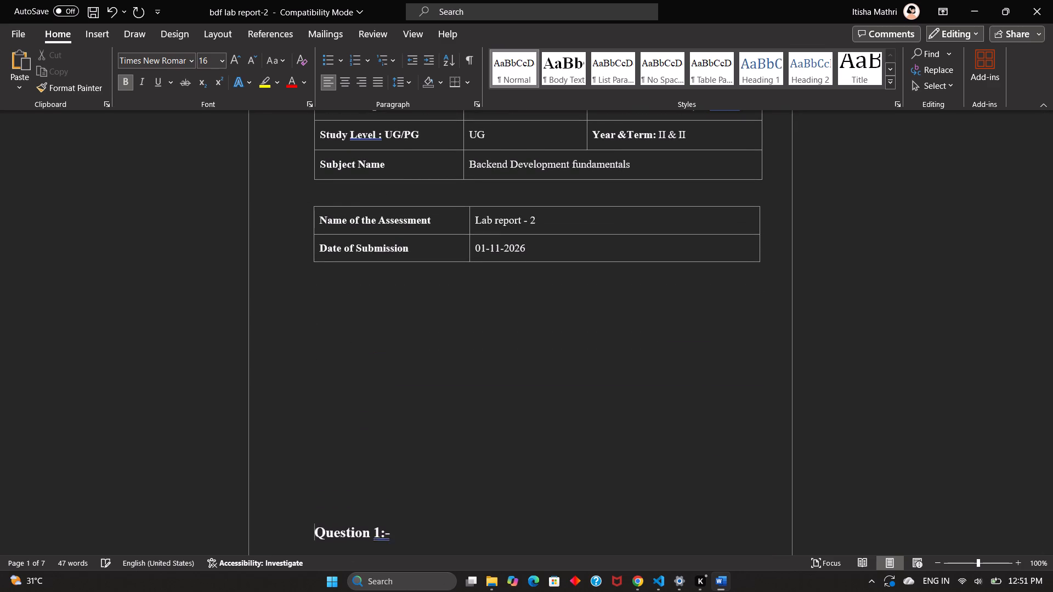
key(Return)
key(Return)
key(Return)
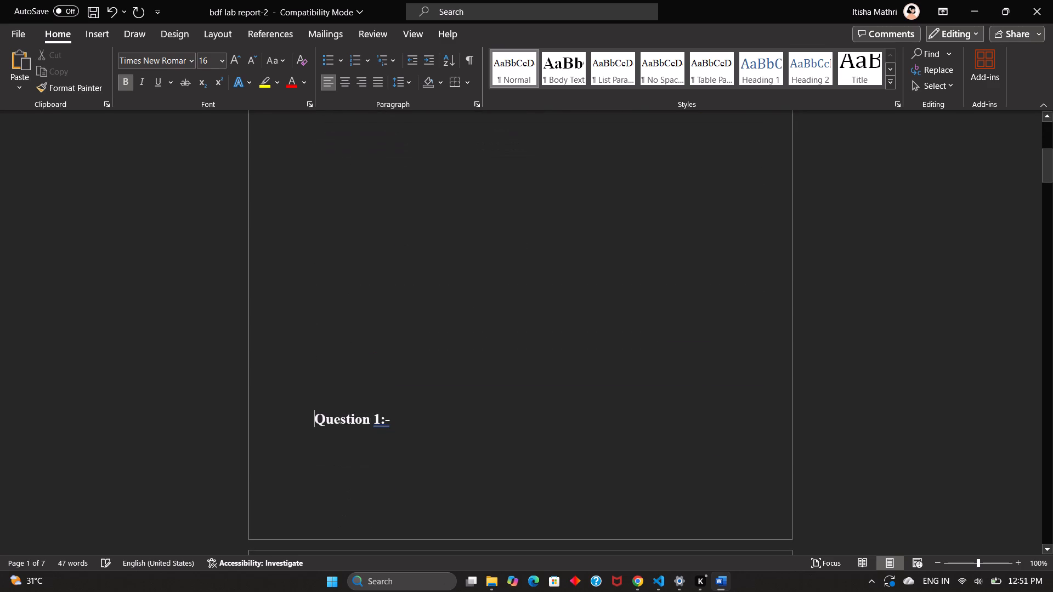
key(Return)
key(Return)
key(Return)
key(Return)
key(Return)
key(Return)
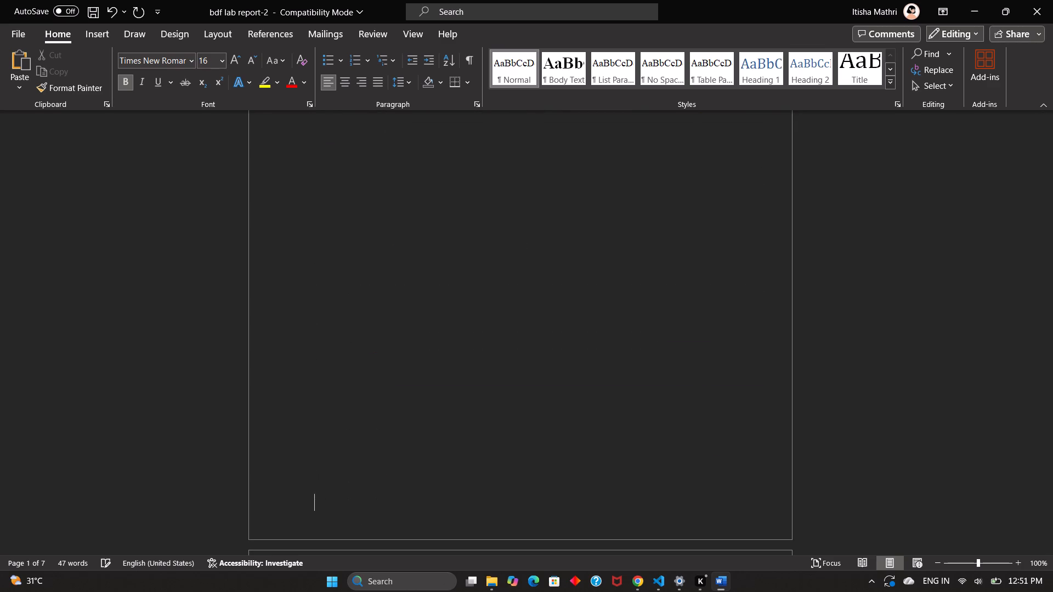
Place the text cursor on the blank third page, following the Covid-19 India IDE screenshot.
scroll(312, 312, down, 2)
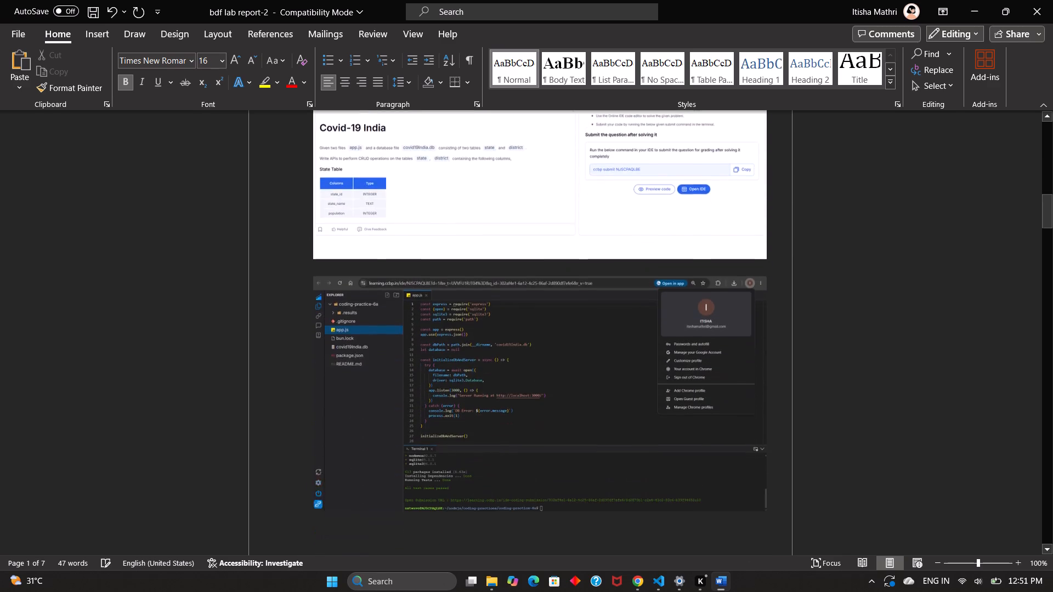
scroll(312, 312, down, 3)
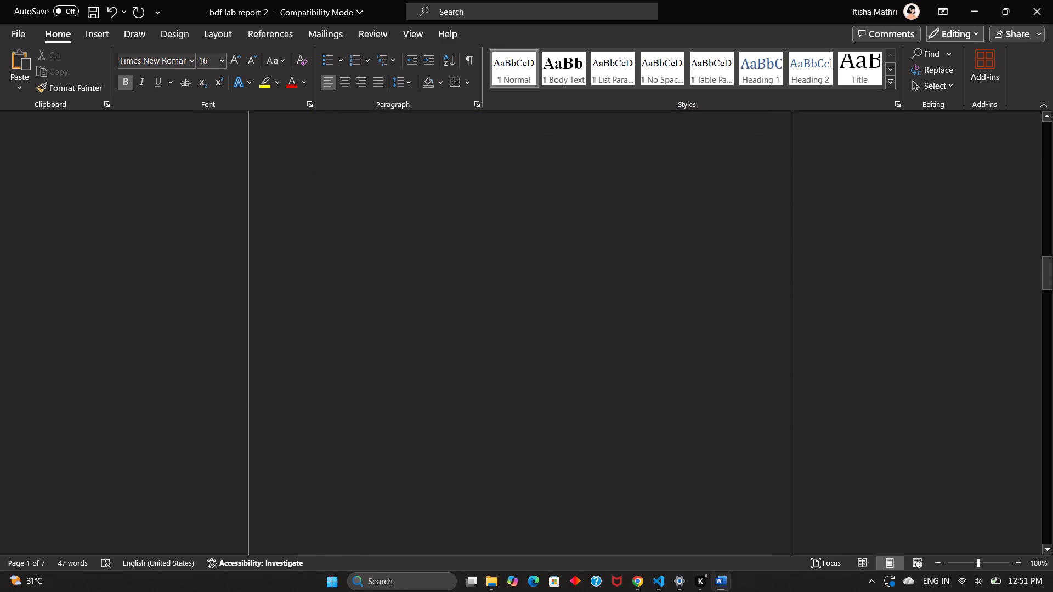
scroll(312, 312, down, 1)
click(305, 276)
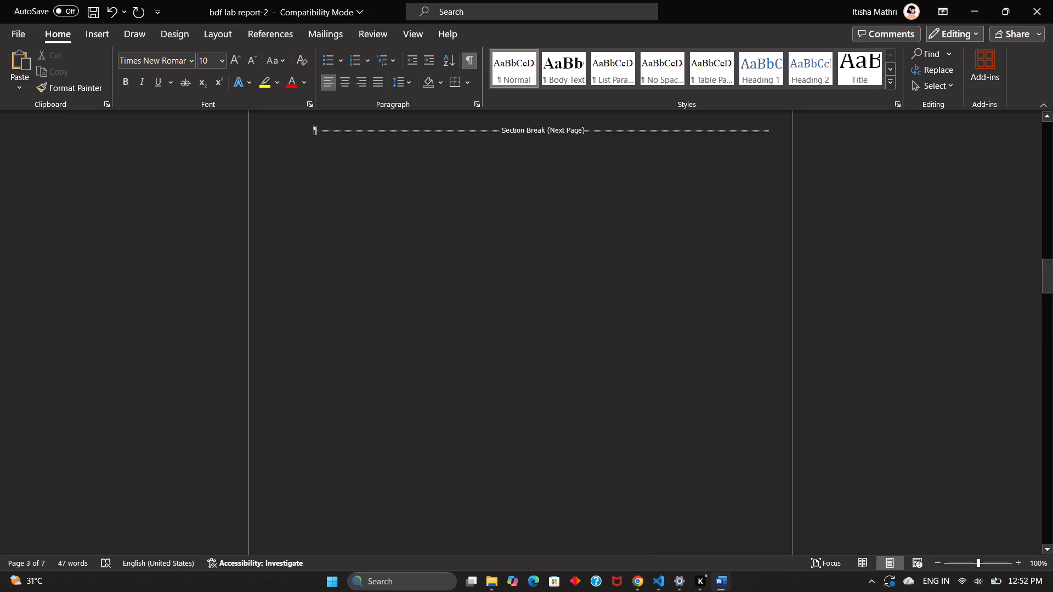
key(Delete)
key(BackSpace)
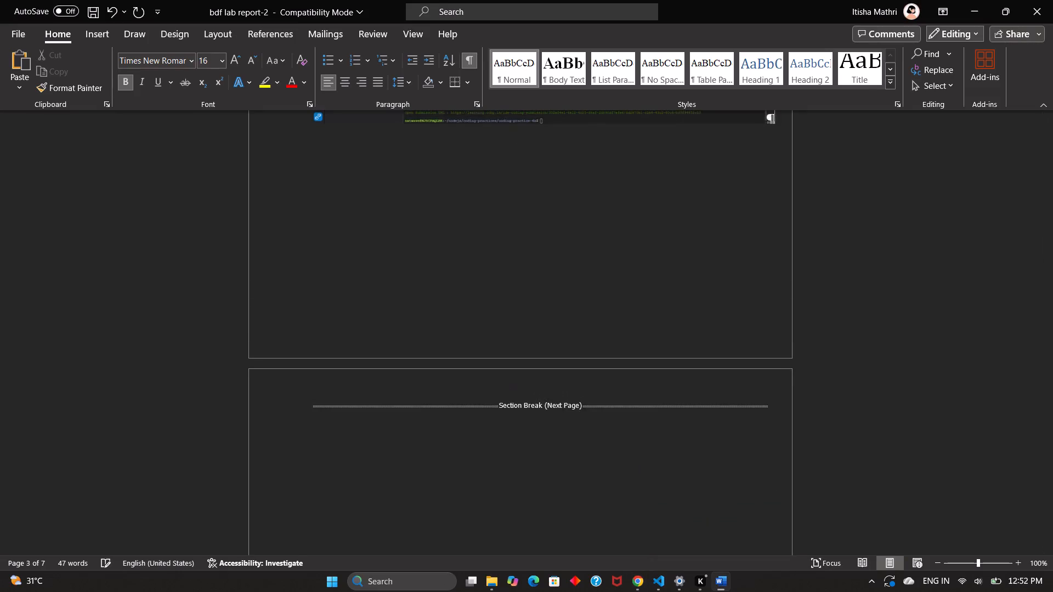
scroll(580, 381, up, 1)
scroll(573, 414, down, 1)
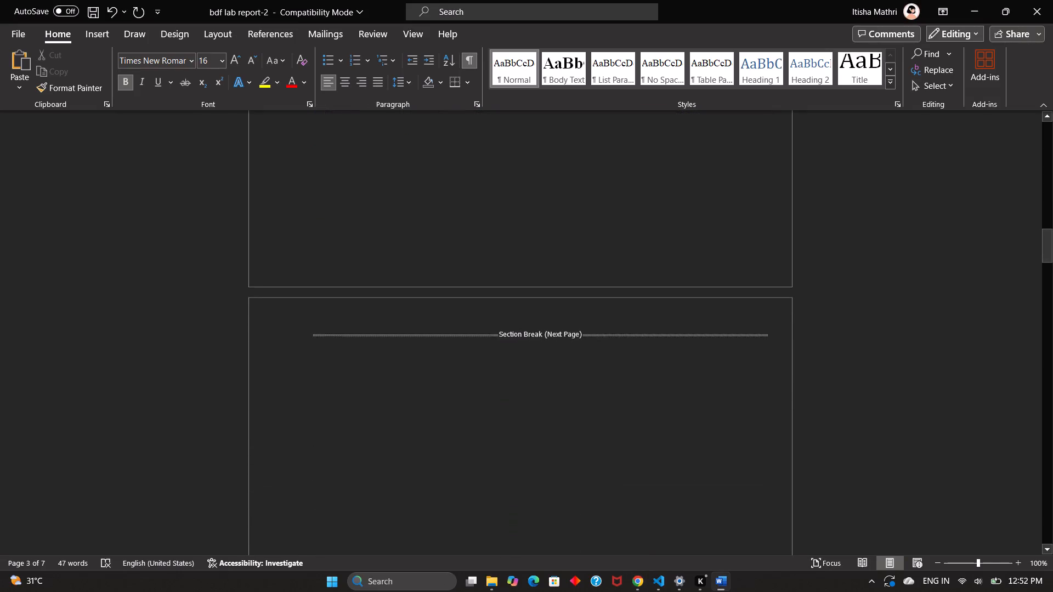
scroll(573, 414, down, 1)
scroll(573, 414, up, 1)
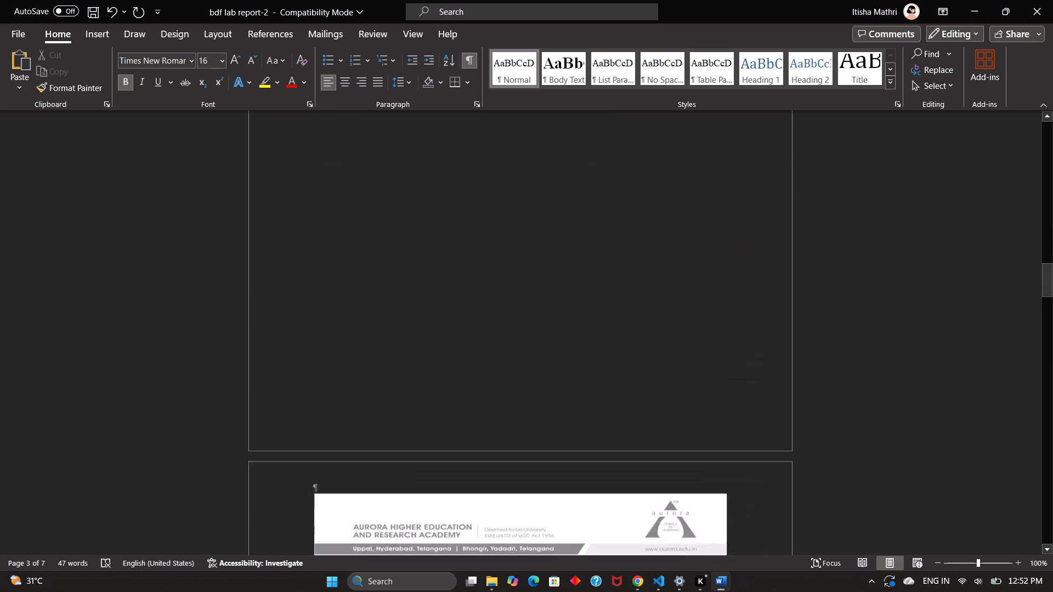
Delete the next-page section break on the blank third page, following the Covid-19 India IDE screenshot.
scroll(573, 414, up, 1)
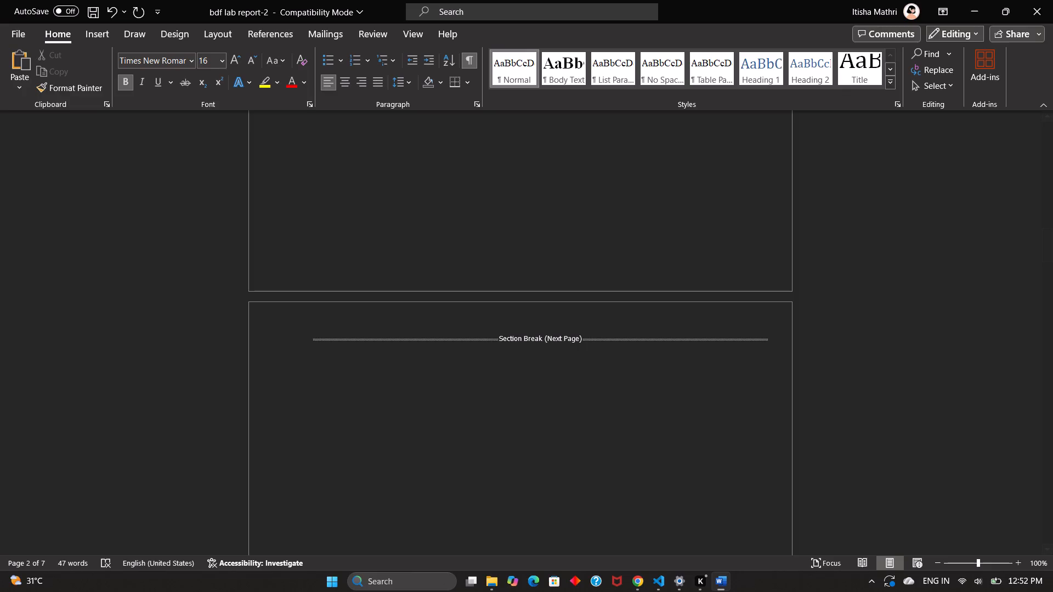
scroll(573, 414, up, 1)
scroll(573, 414, right, 1)
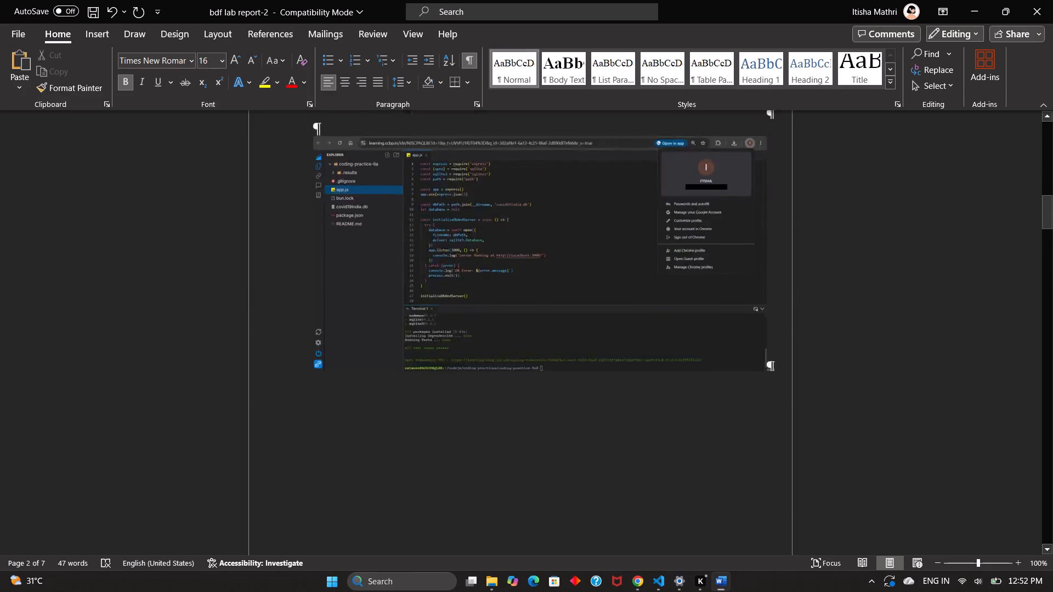
scroll(573, 414, right, 1)
click(571, 436)
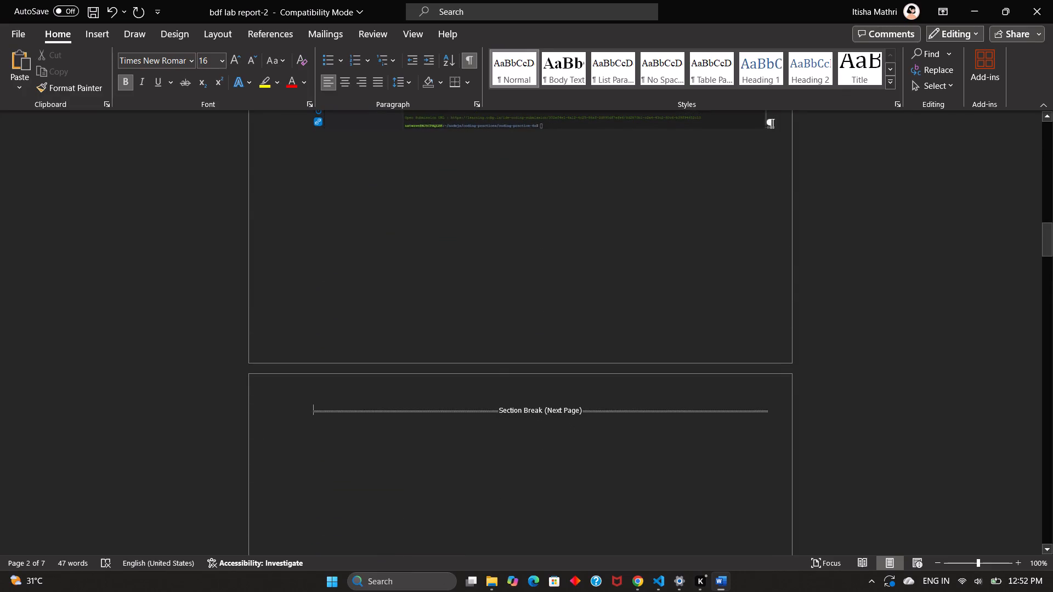
key(Delete)
Remove the ":-" from the end of the Question 2 heading and hide the paragraph marks.
scroll(571, 436, up, 1)
scroll(571, 436, down, 1)
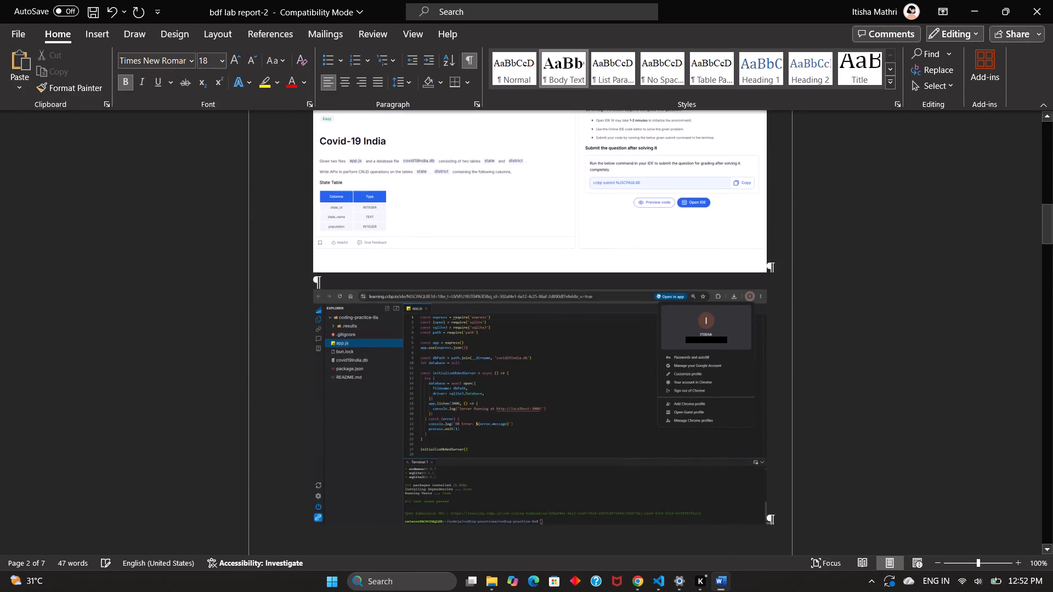
scroll(571, 436, down, 1)
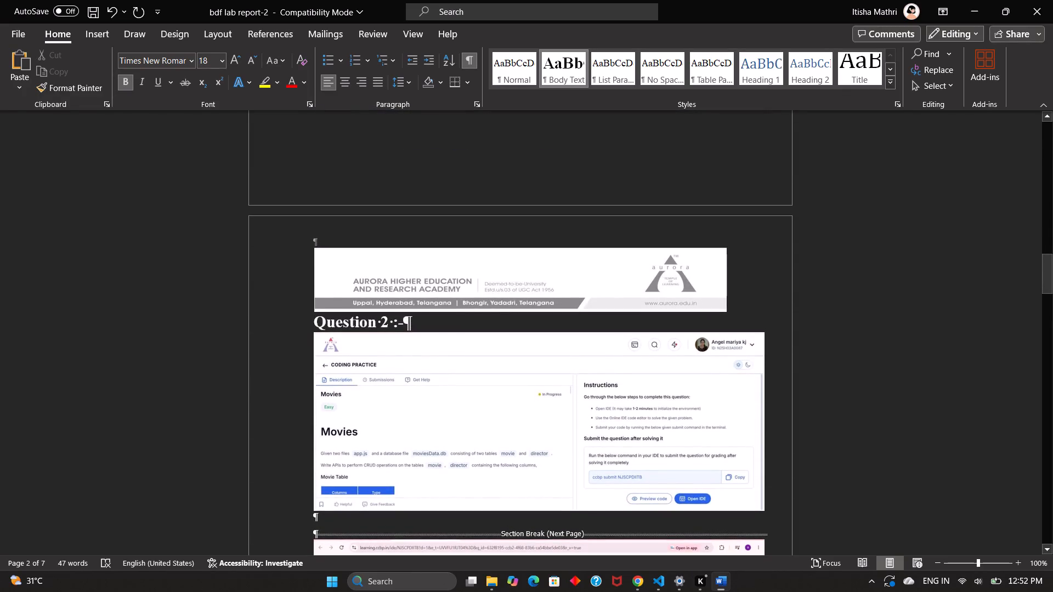
click(431, 327)
click(431, 327)
key(BackSpace)
key(BackSpace)
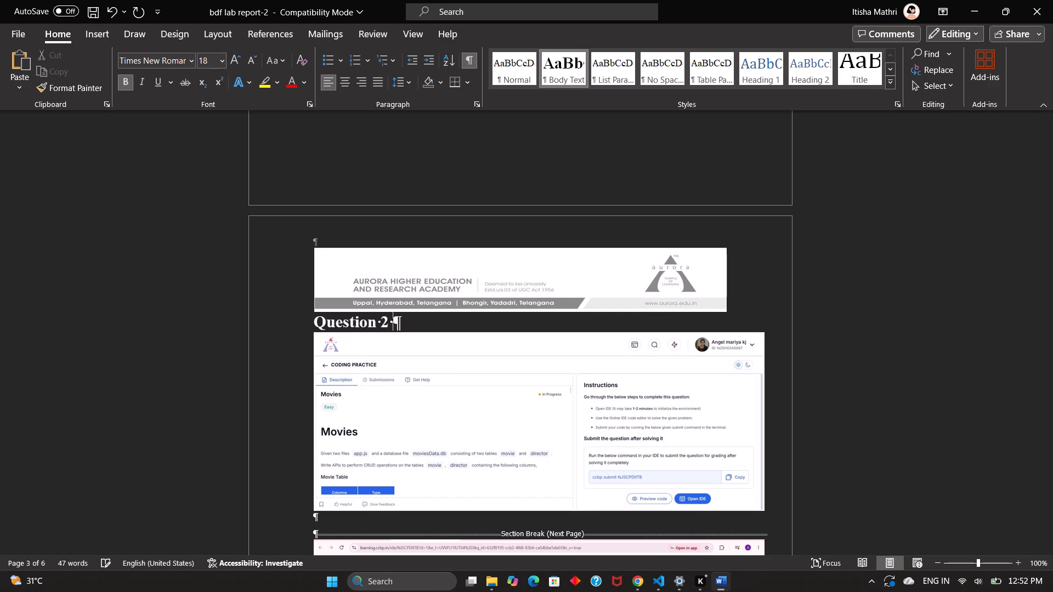
click(472, 61)
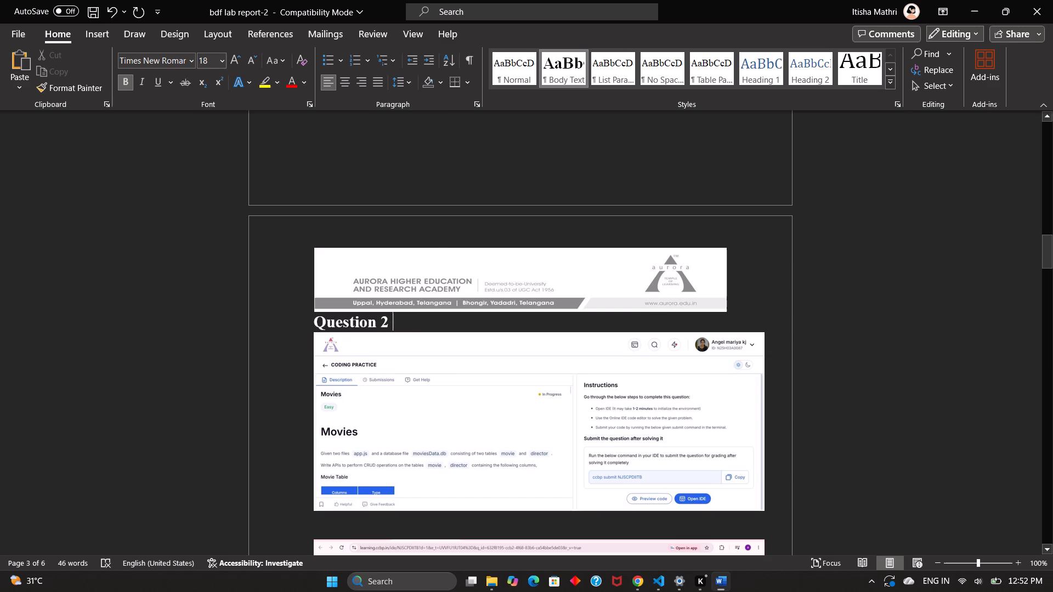
Set the Question 2 heading to font size 14 and underline it.
scroll(437, 249, right, 1)
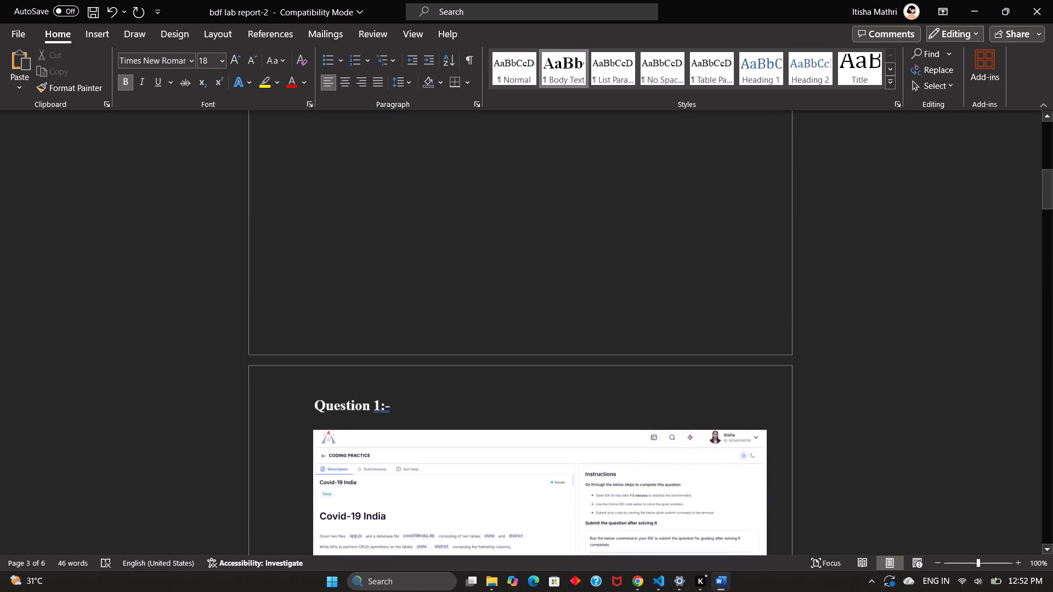
scroll(437, 249, right, 1)
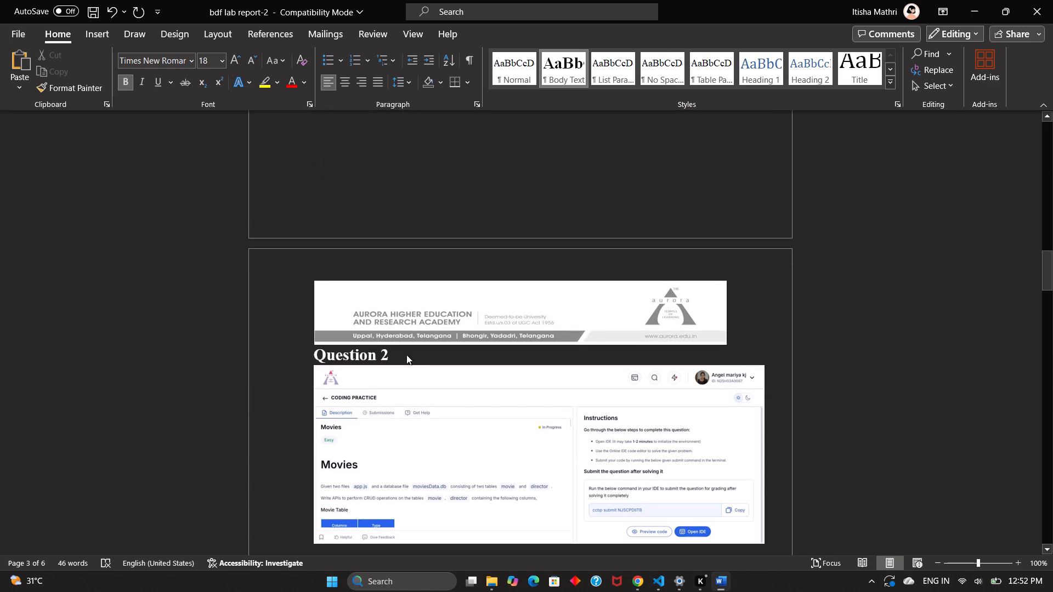
drag(404, 354, 323, 357)
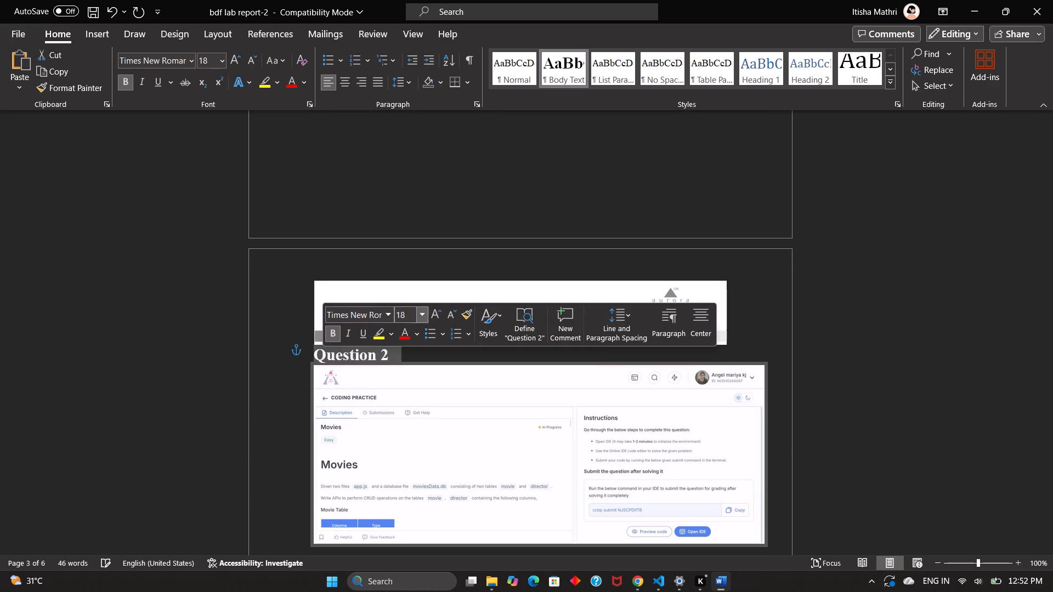
click(400, 313)
key(BackSpace)
text(14)
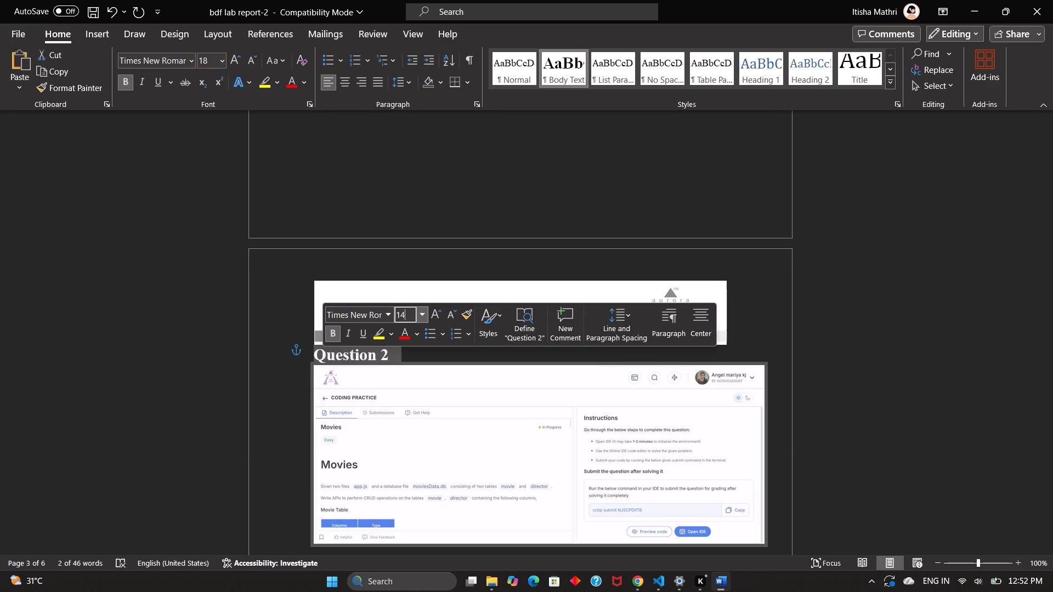
key(Return)
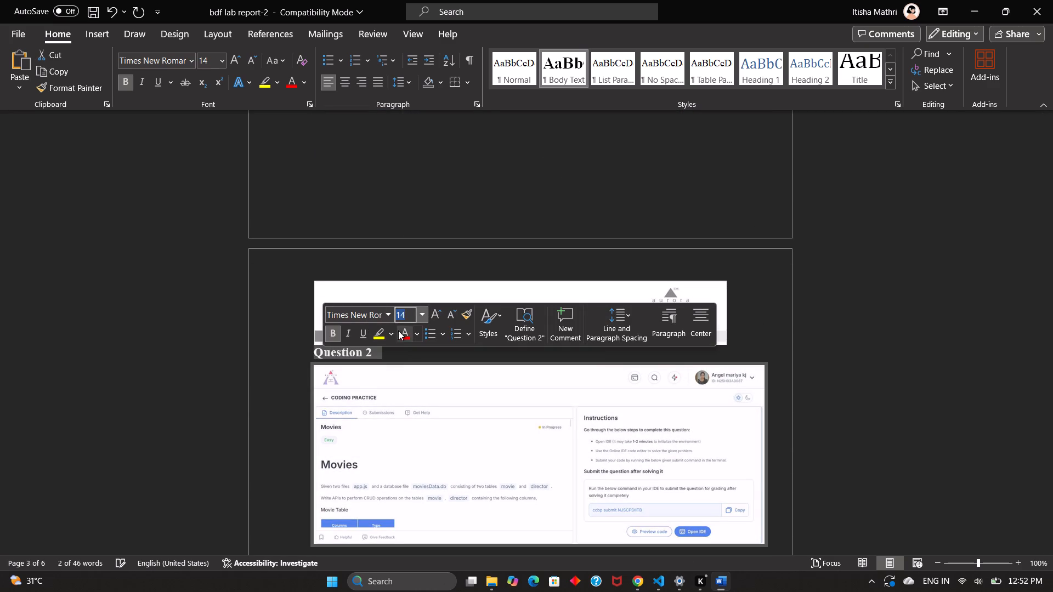
click(363, 336)
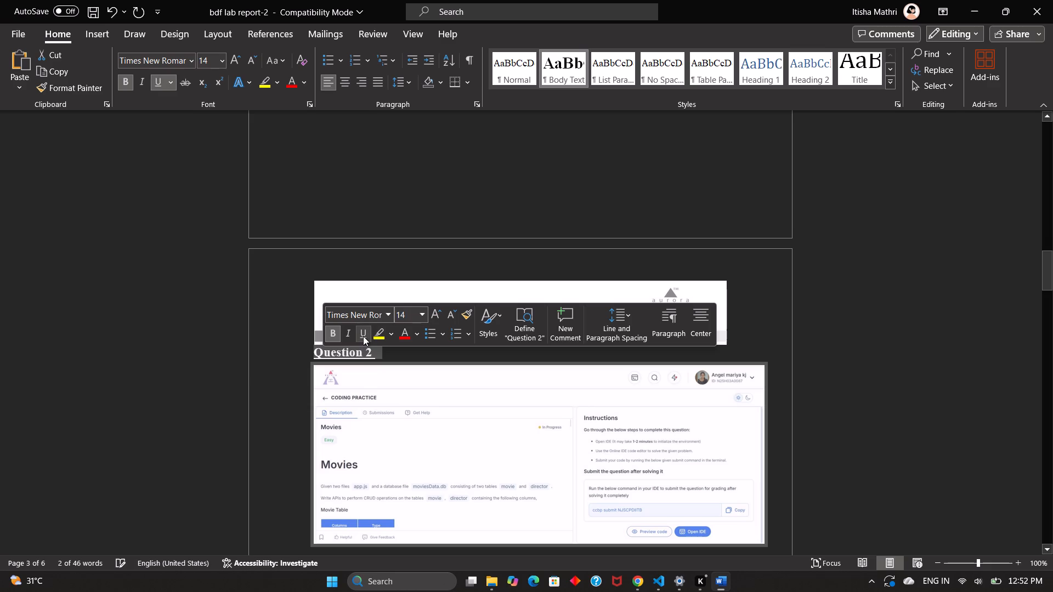
Remove the trailing hyphen from the Question 1 heading so it reads "Question 1:", and underline it.
scroll(370, 396, up, 1)
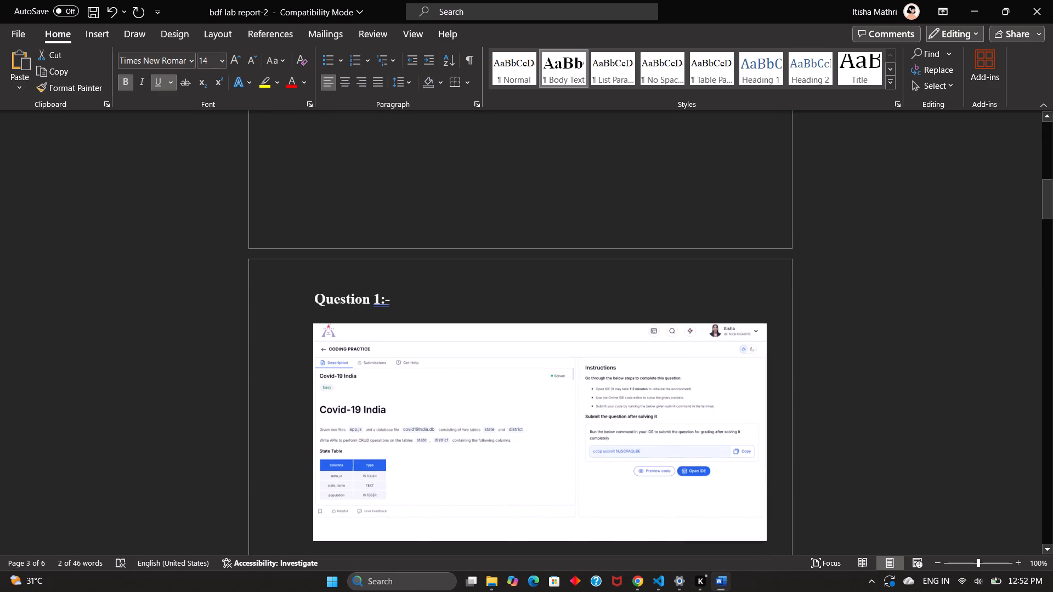
scroll(370, 396, up, 1)
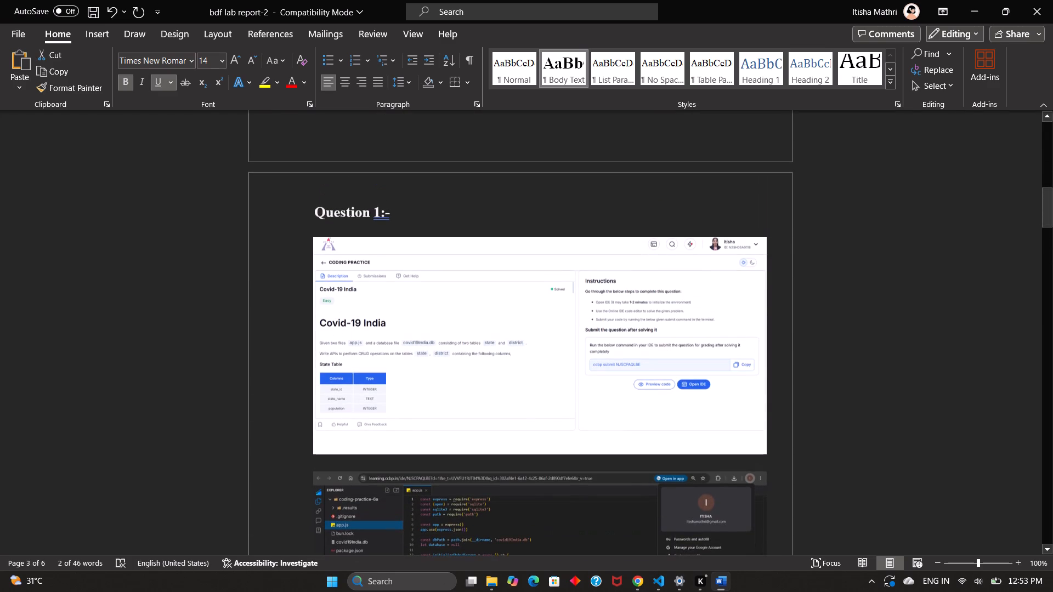
click(394, 209)
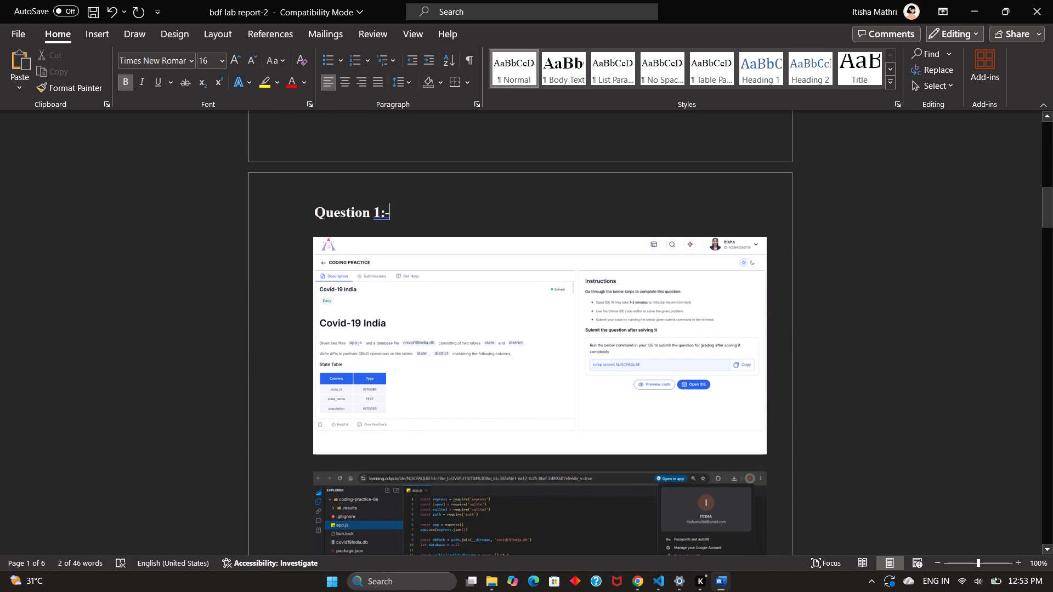
key(BackSpace)
drag(394, 209, 313, 210)
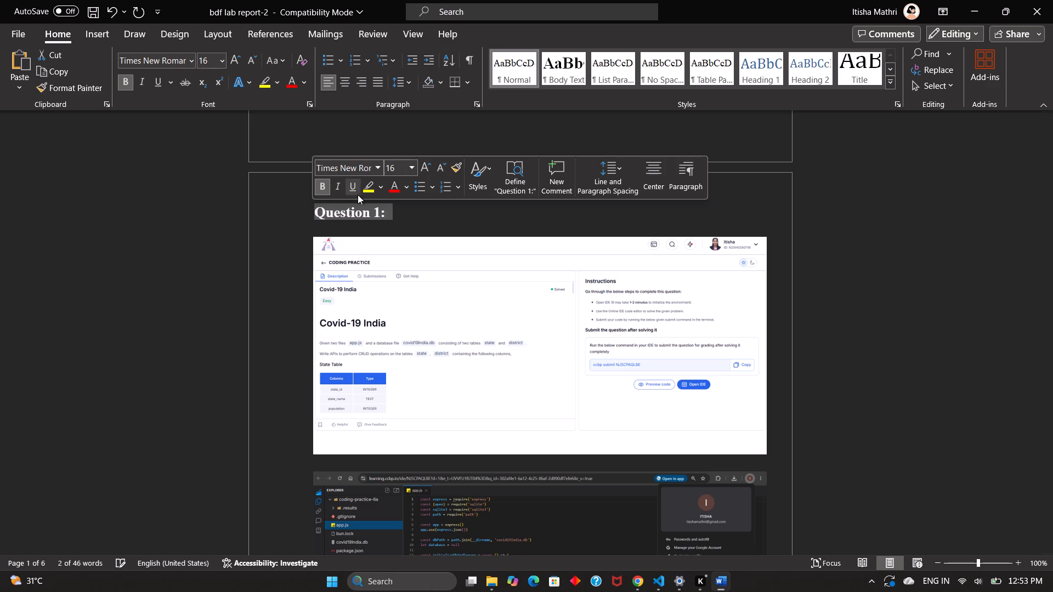
click(356, 189)
Switch to the learning portal in Chrome, go back to the coding practice list, and open the Player Match Scores question.
scroll(386, 306, down, 1)
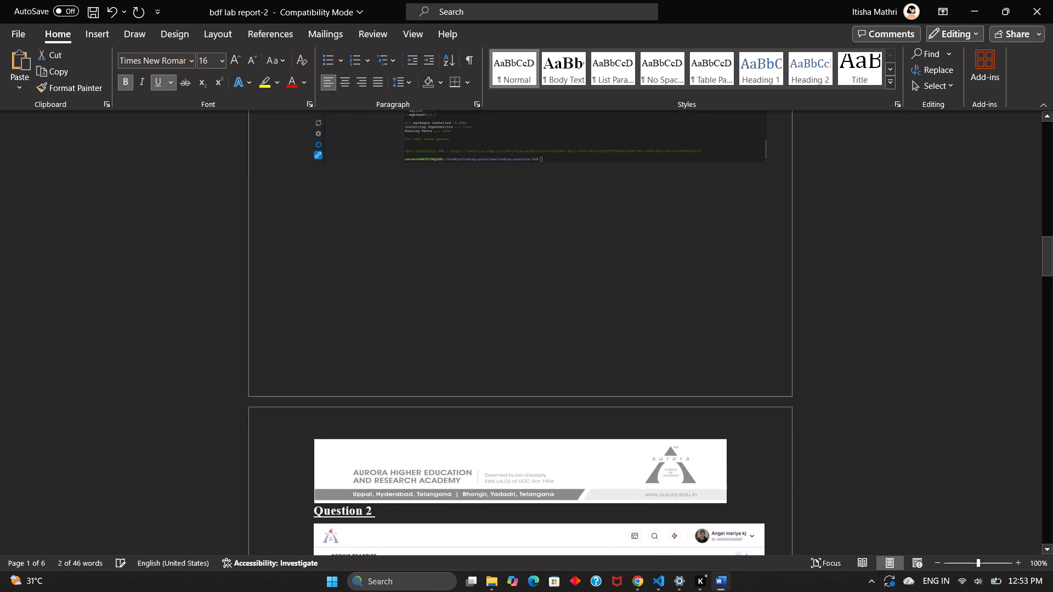
scroll(386, 306, down, 1)
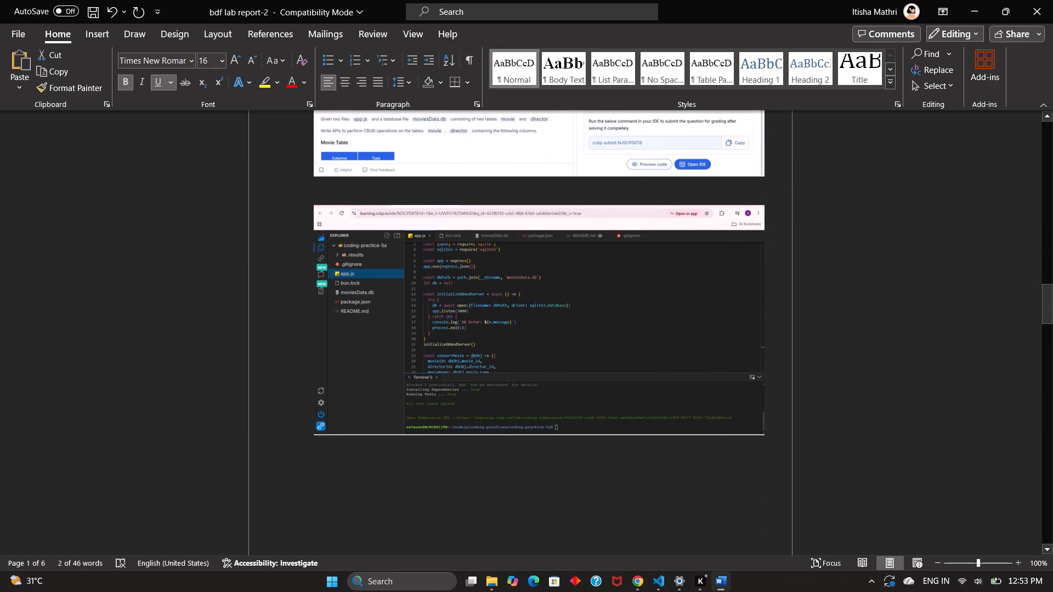
click(652, 547)
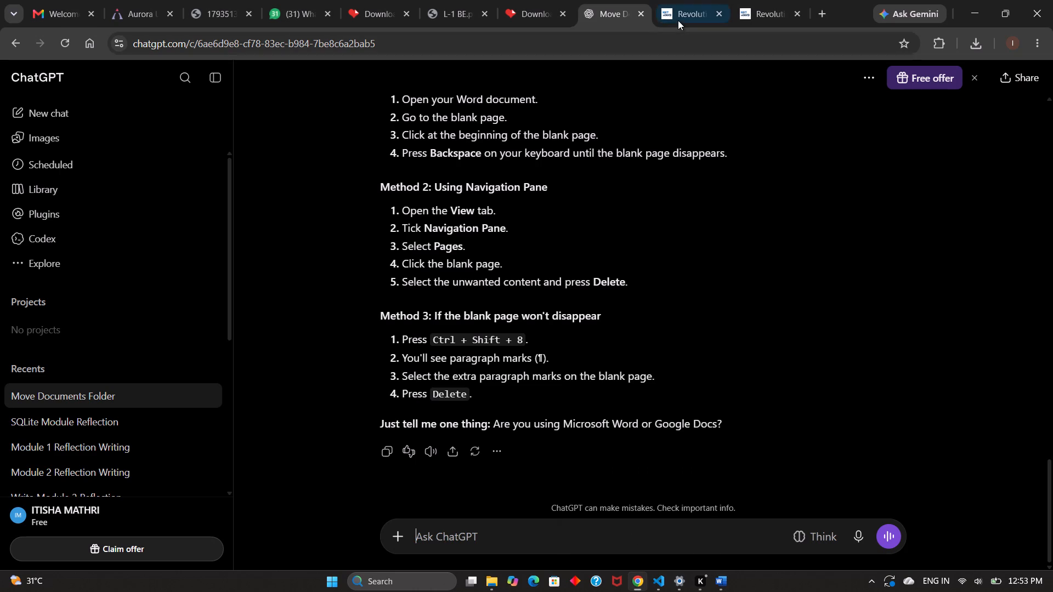
click(677, 17)
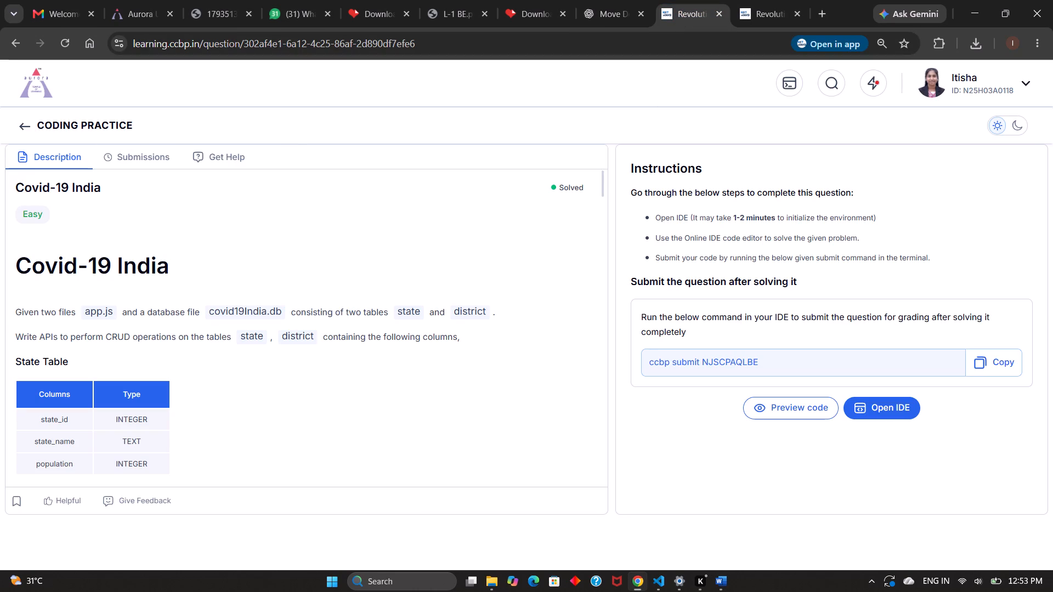
click(17, 118)
click(25, 126)
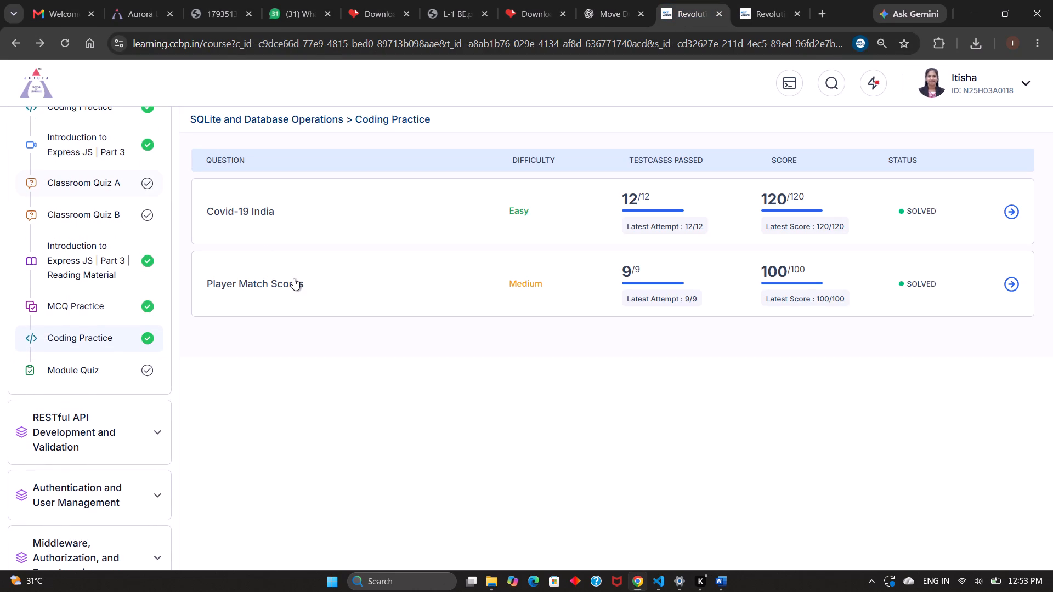
click(381, 272)
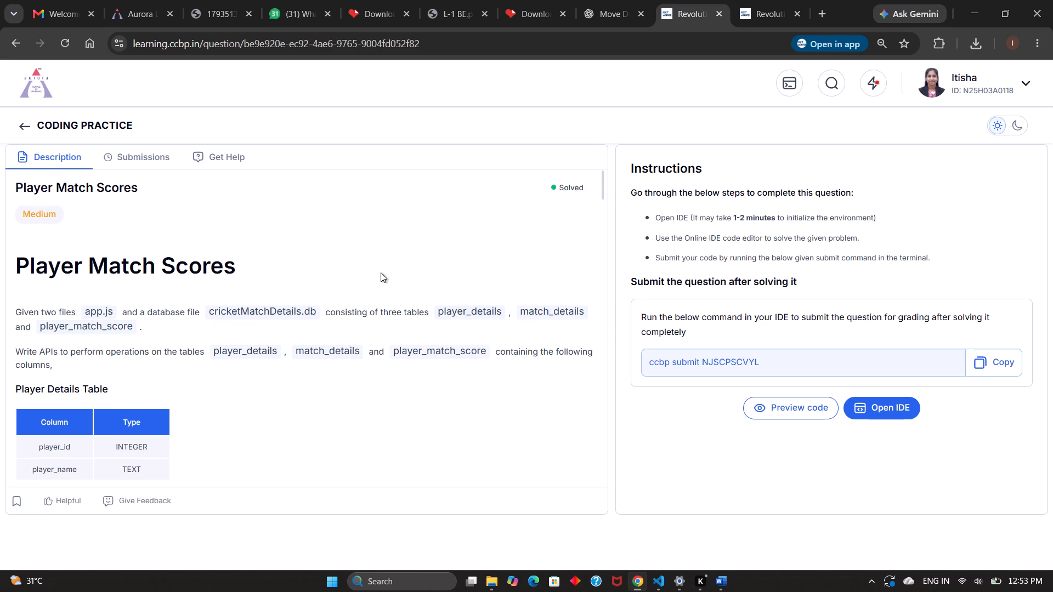
Capture a screenshot of the full Player Match Scores question page, from the portal header down to the taskbar.
key(Print)
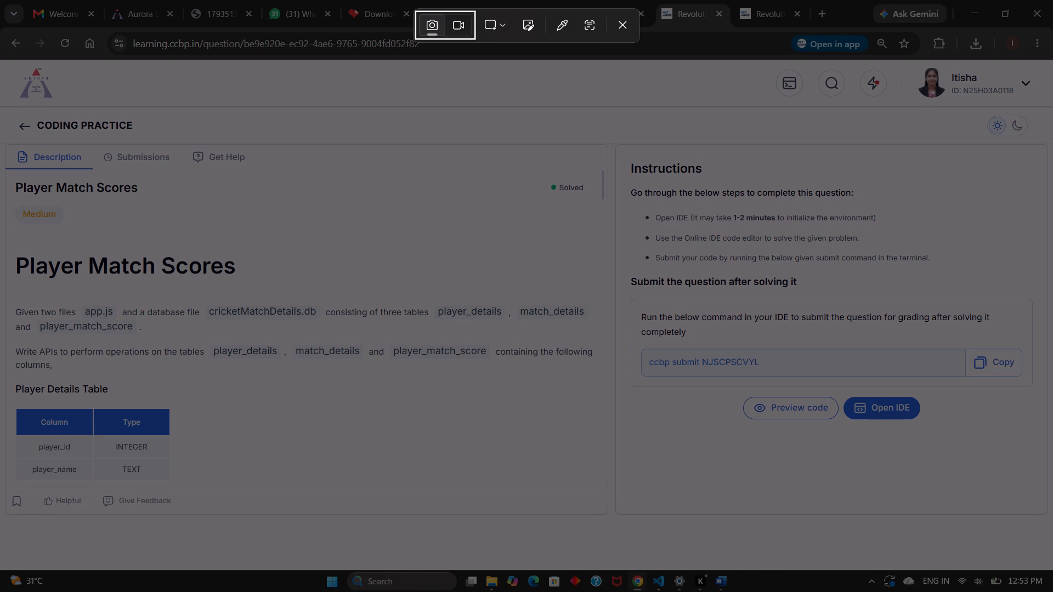
click(0, 55)
scroll(547, 336, right, 1)
drag(0, 60, 1045, 563)
scroll(771, 571, right, 1)
scroll(943, 582, right, 1)
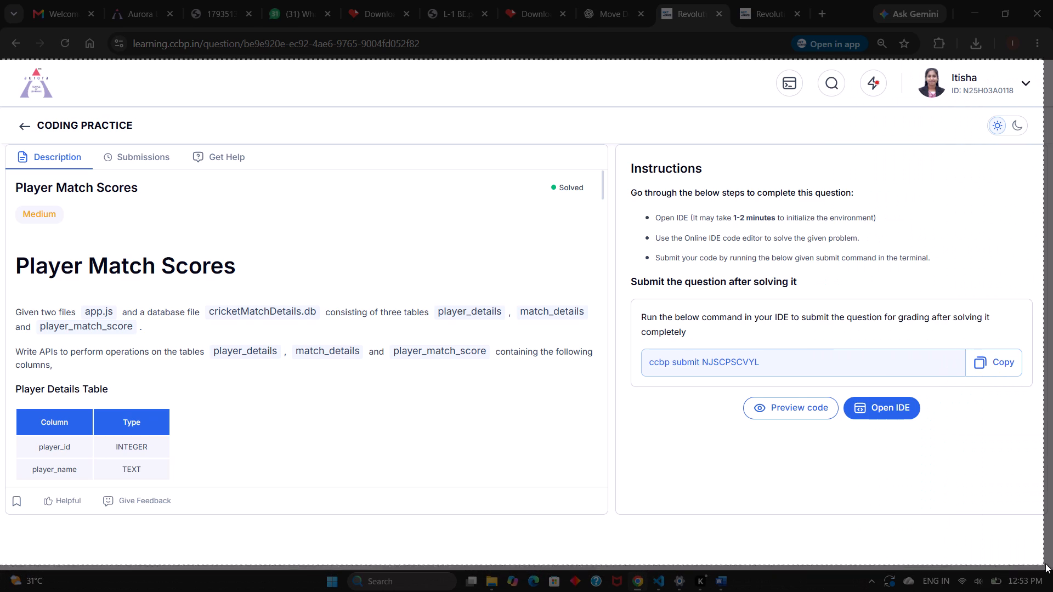
drag(1045, 563, 1052, 572)
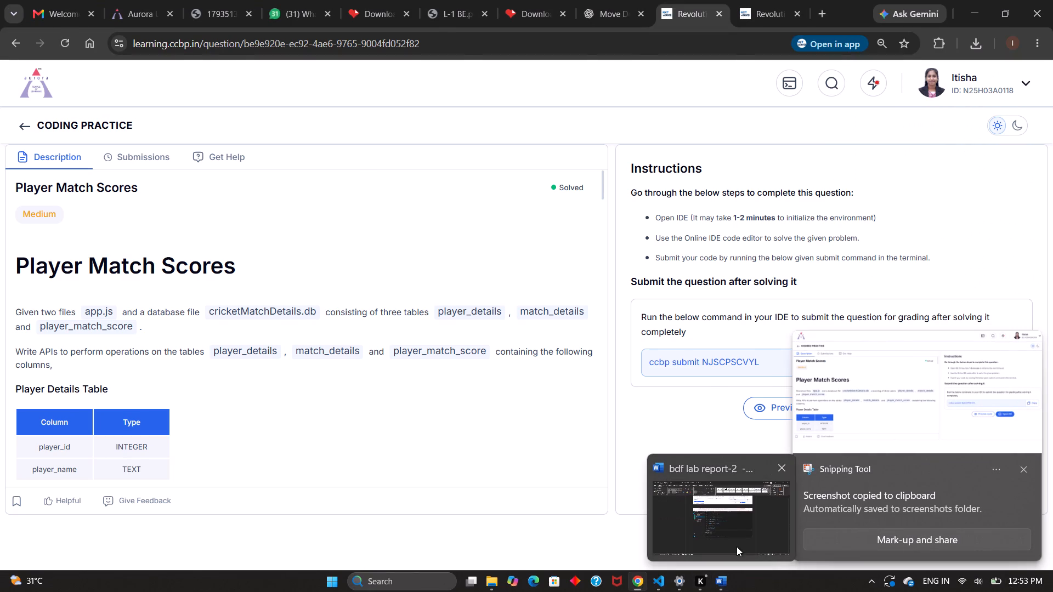
Return to the Word report and replace the Movies question screenshot in the Question 2 section with the Player Match Scores capture.
click(737, 547)
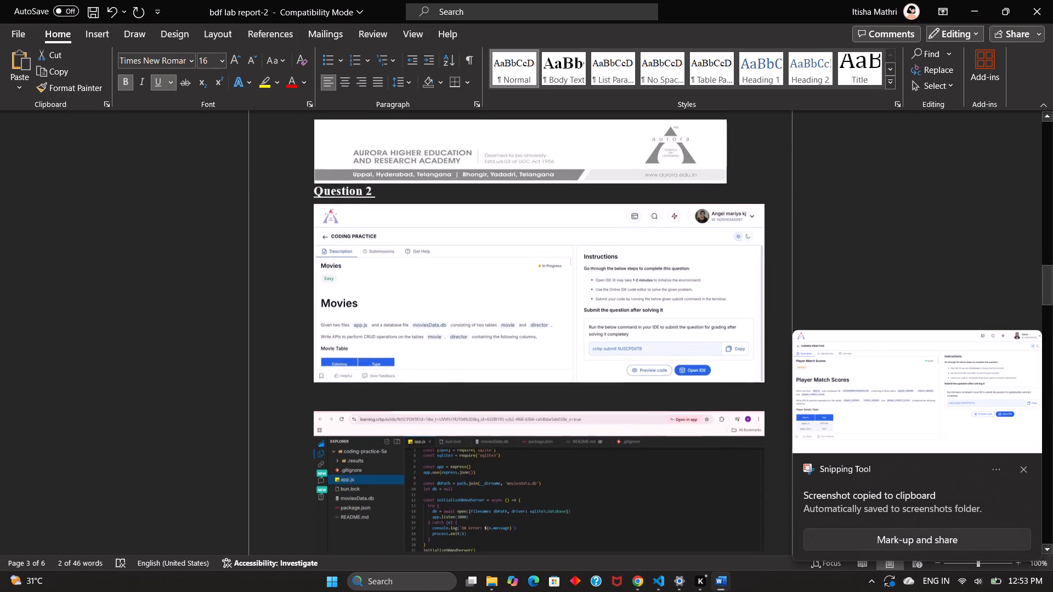
click(688, 356)
key(BackSpace)
key(ctrl+v)
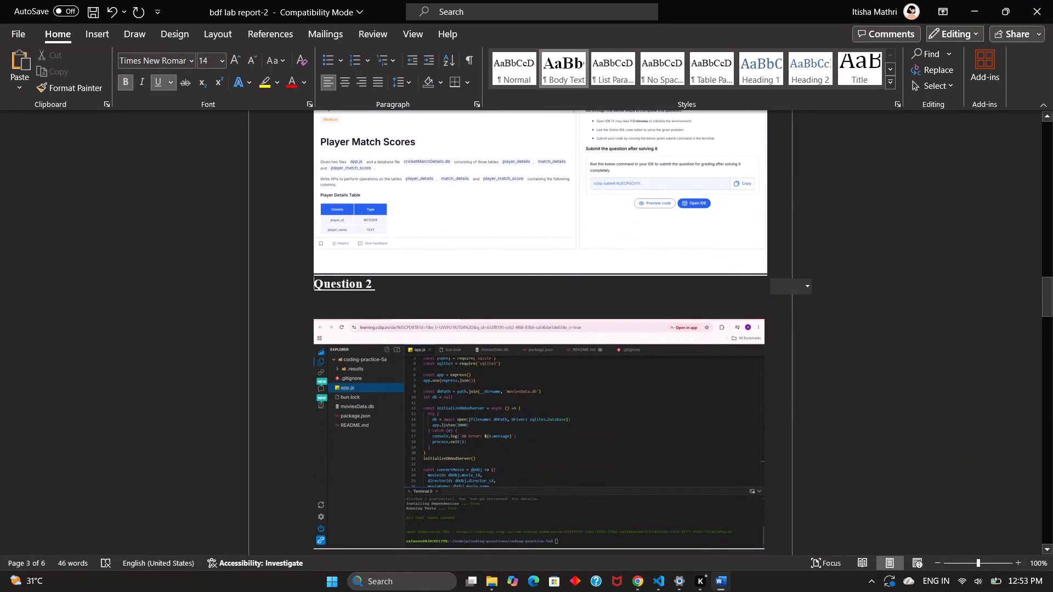
Back in Chrome, open the IDE for Player Match Scores, closing the old IDE tab and agreeing to end the other active session.
click(647, 532)
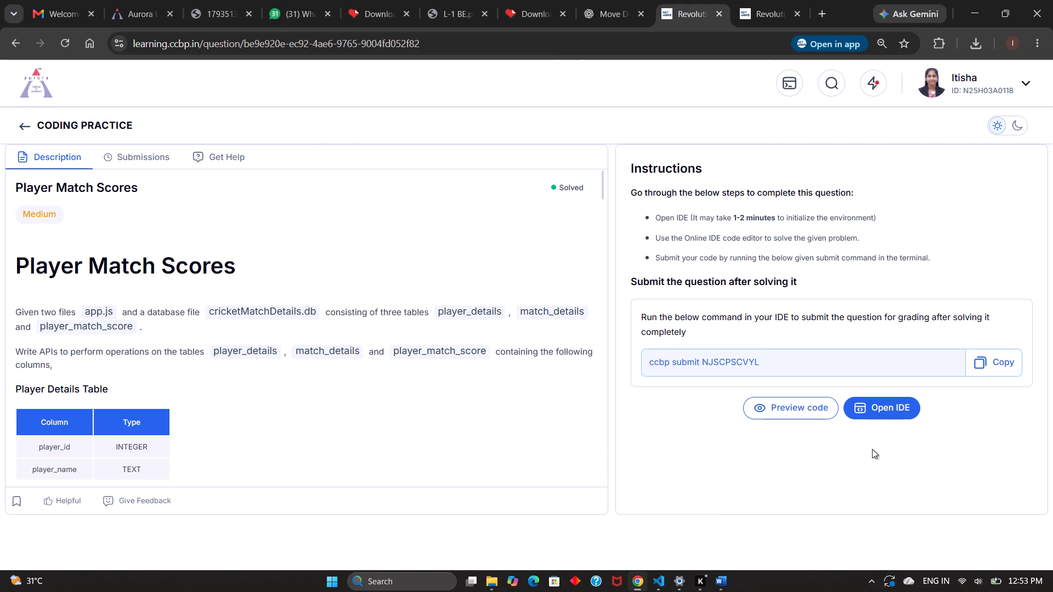
click(898, 415)
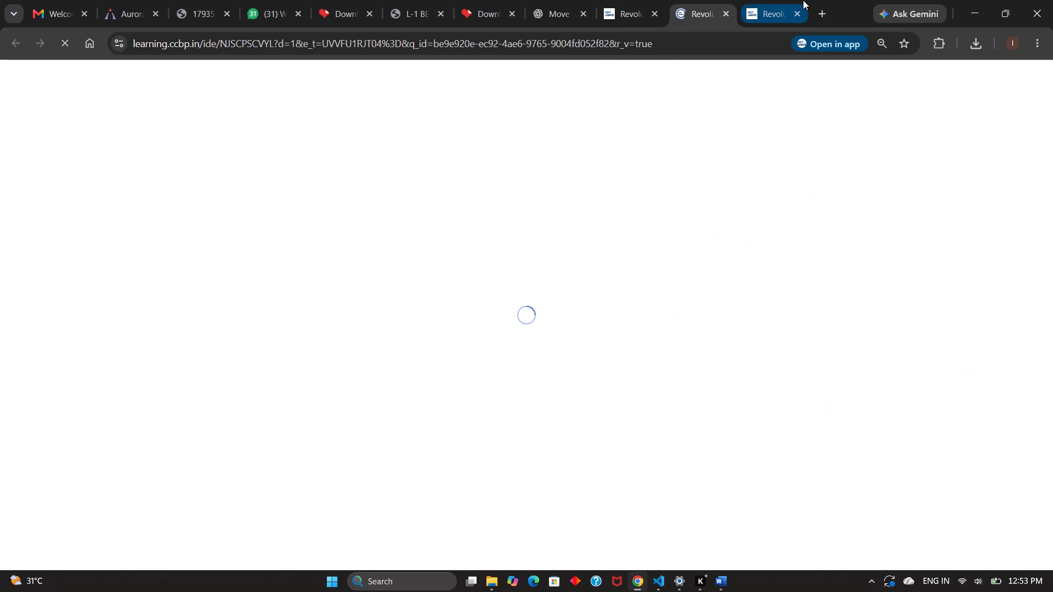
click(799, 14)
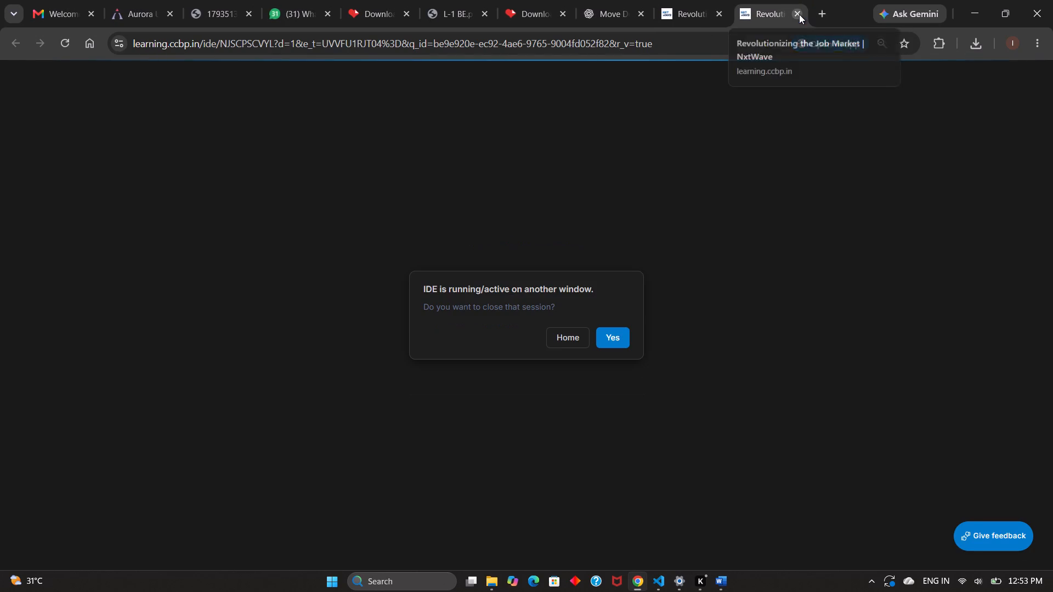
click(623, 338)
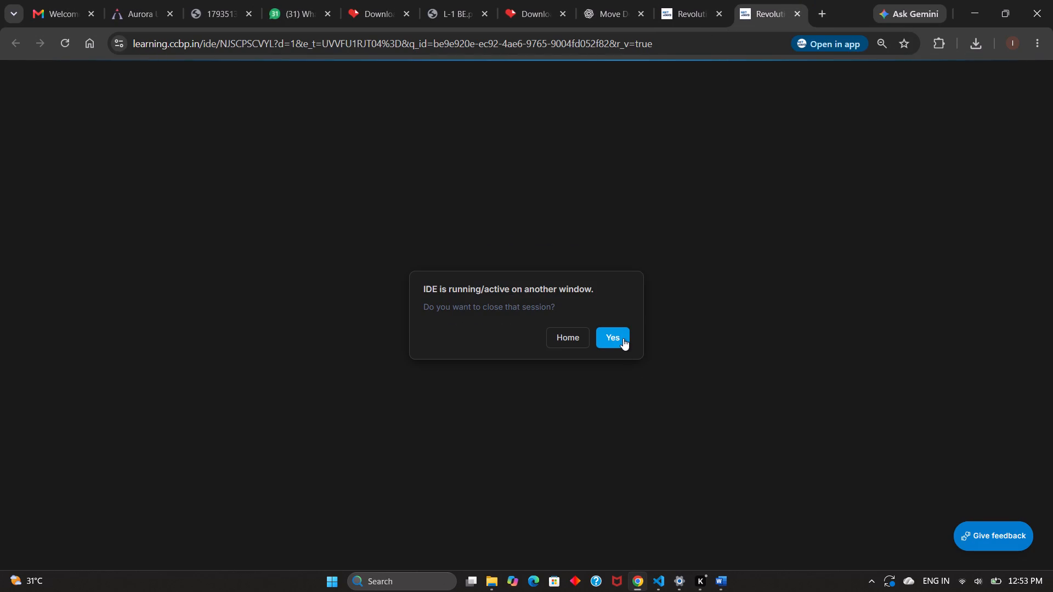
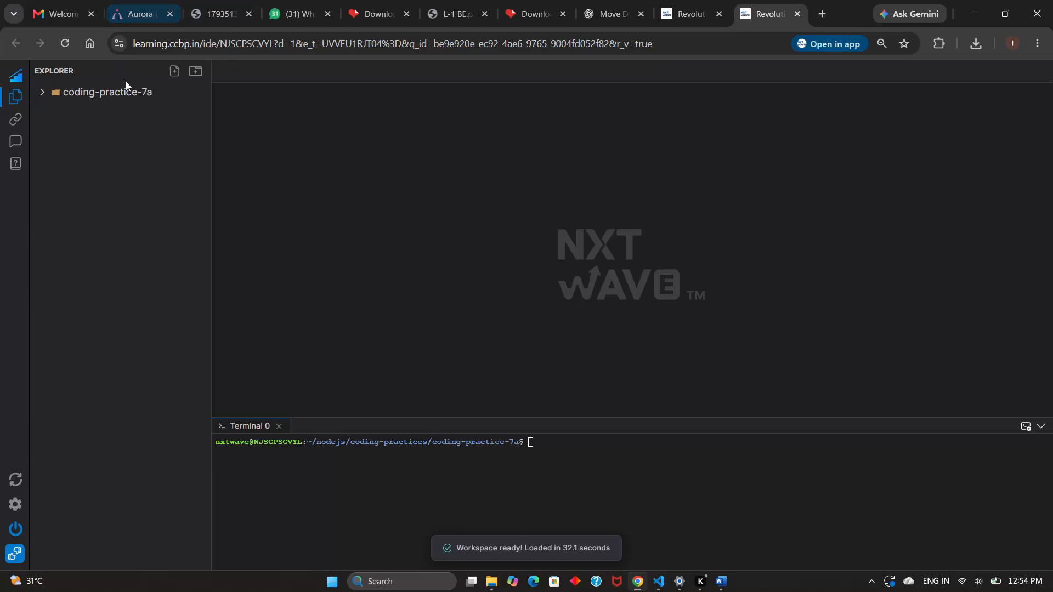
Expand the coding-practice-7a folder and open its app.js file in the editor.
click(128, 94)
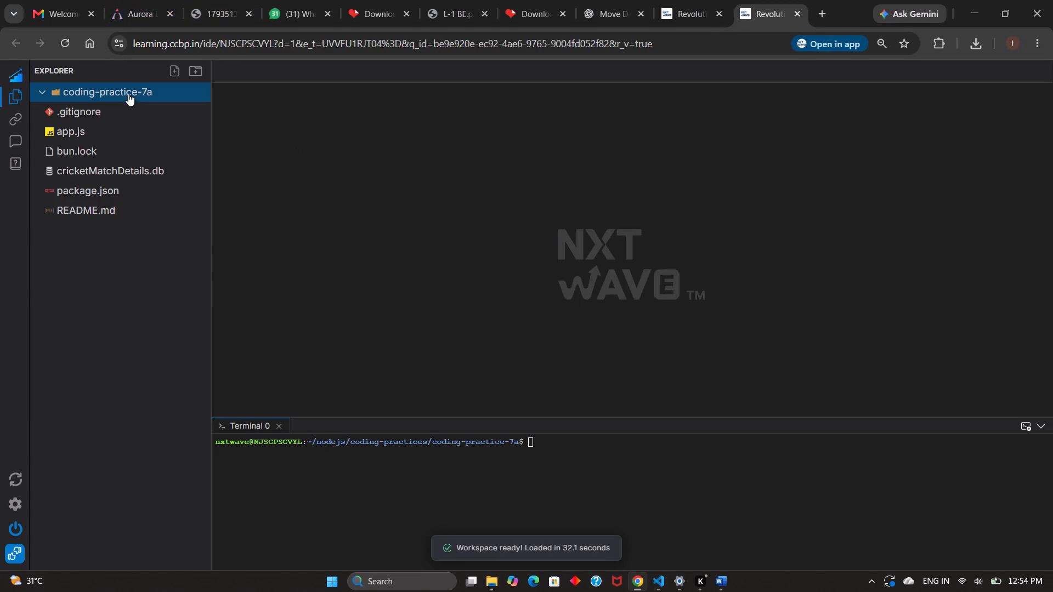
click(137, 130)
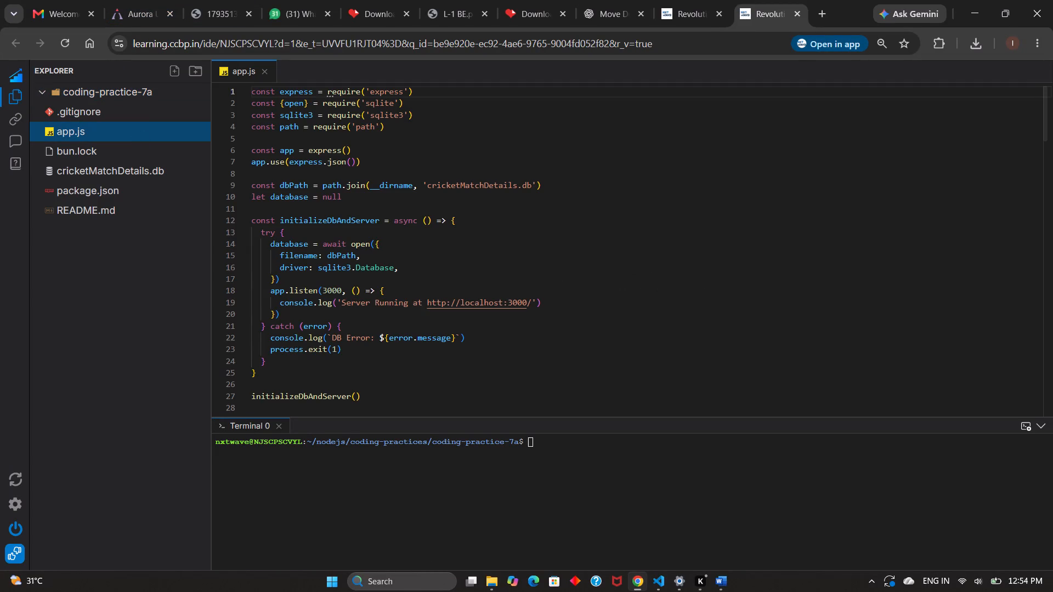
Install the project's dependencies with npm in the terminal, and add the sqlite and sqlite3 packages.
click(565, 467)
text(npm i)
key(Return)
text(npm i sqlite sqlite2)
key(BackSpace)
key(3)
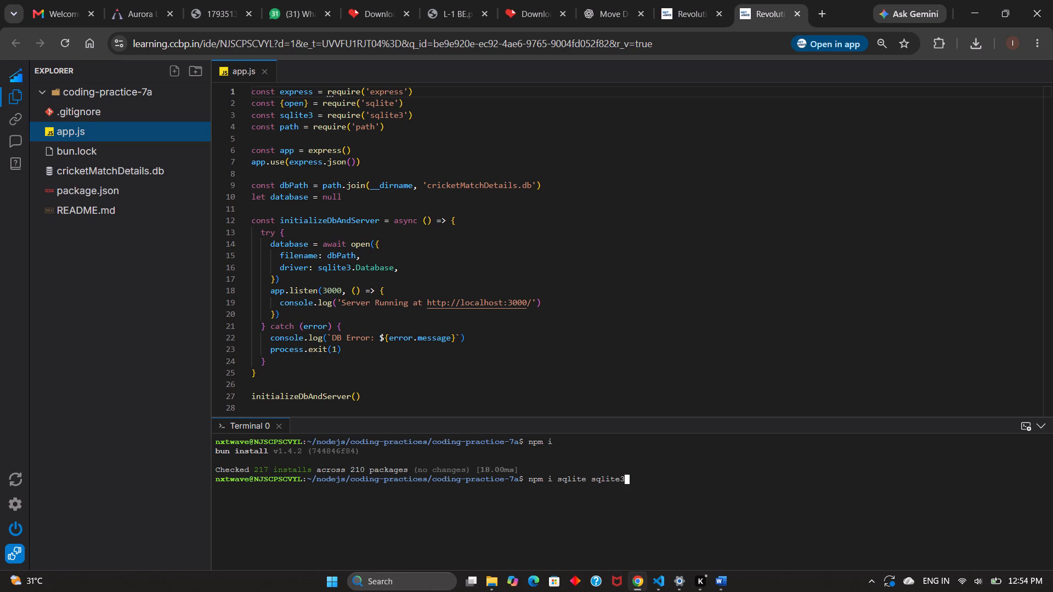
key(Return)
Start the server by running app.js with Node in the terminal, and stop it again.
text(node app.js)
key(Return)
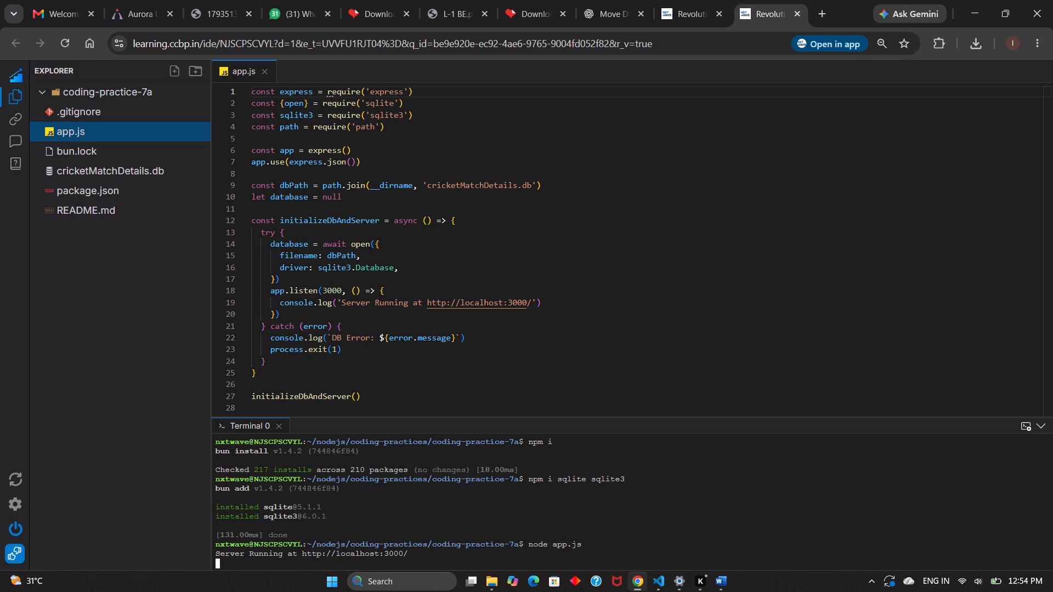
key(ctrl+c)
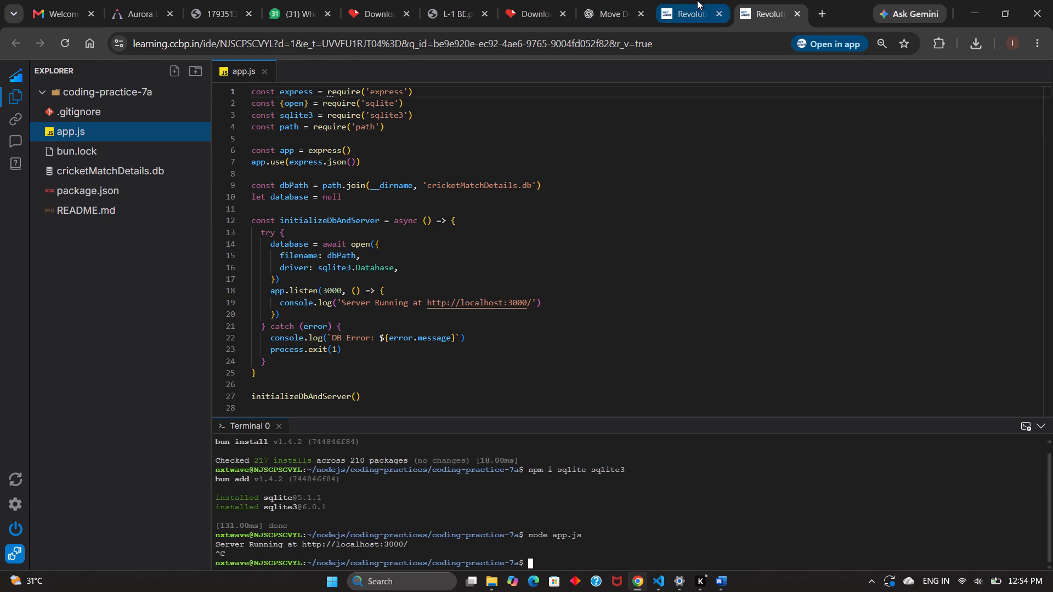
Copy the ccbp submit command from the Player Match Scores question page and run it in the IDE terminal.
click(697, 0)
click(976, 366)
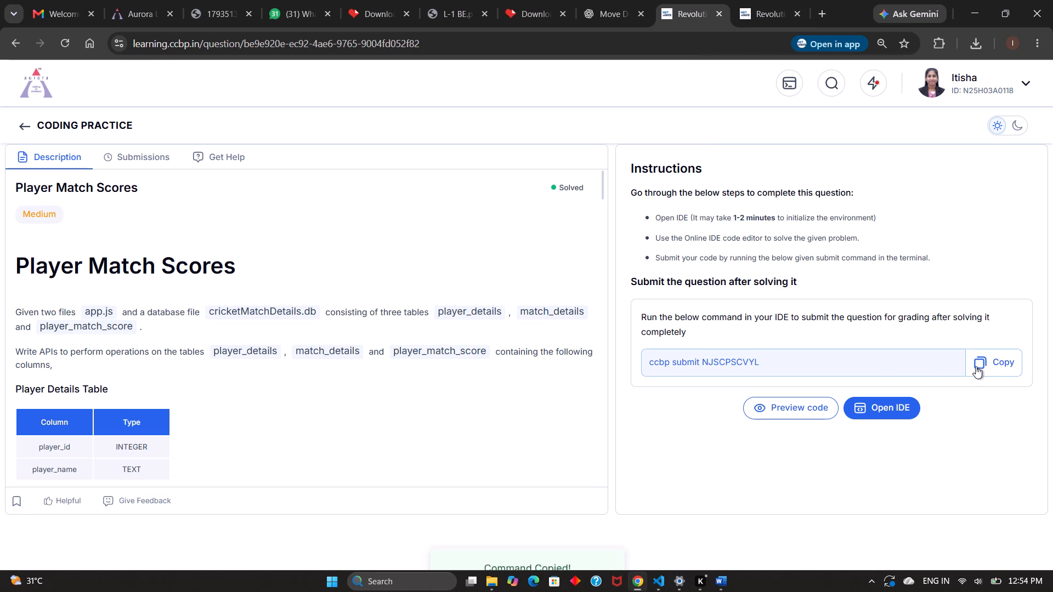
click(754, 0)
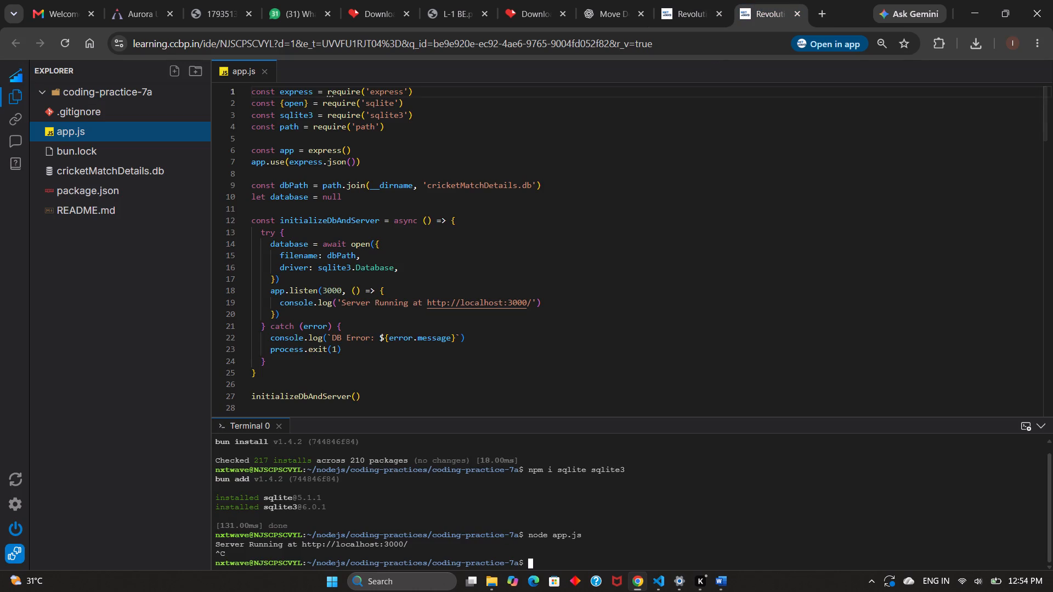
right_click(595, 557)
click(654, 402)
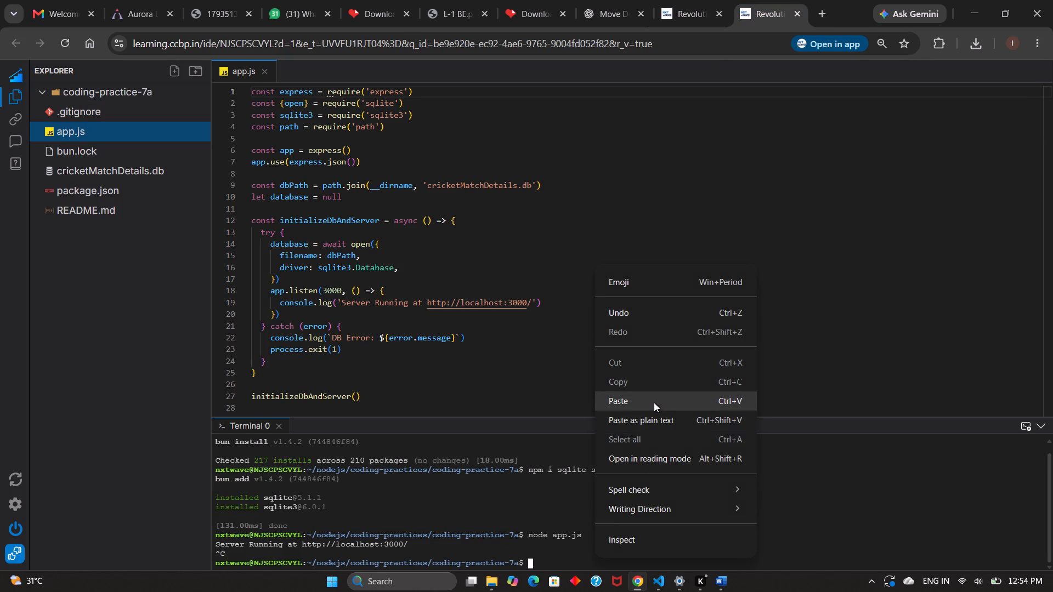
key(Return)
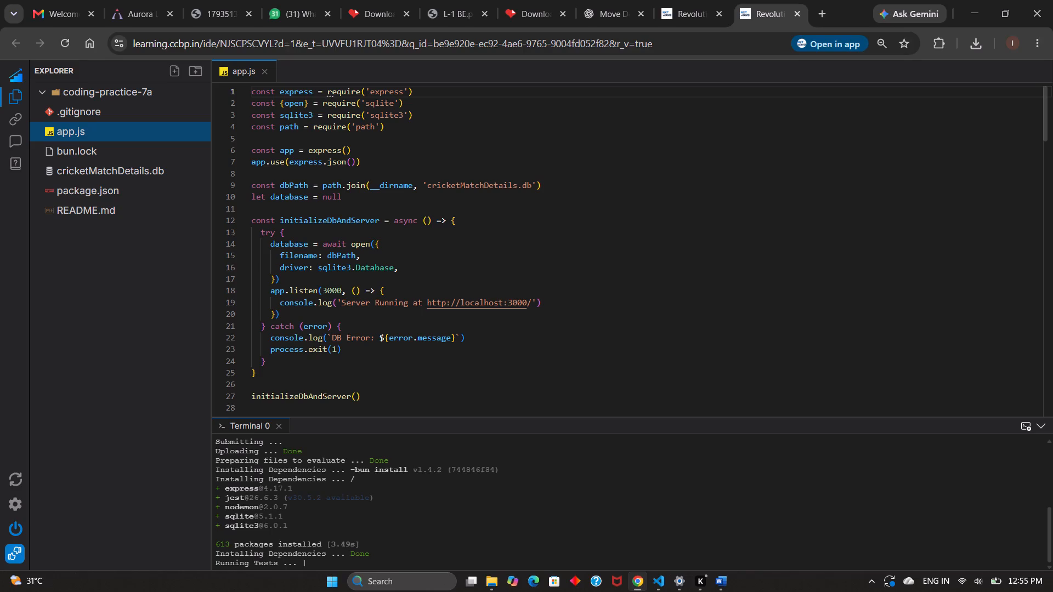
Open the Chrome profile card over the IDE and capture a screenshot from the address bar down to the terminal output.
click(1013, 47)
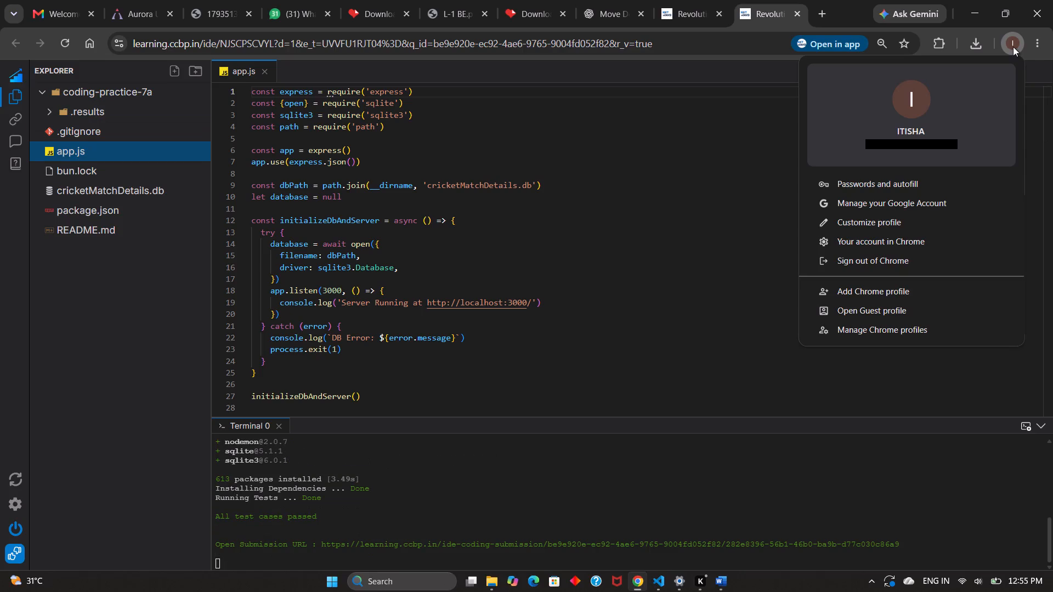
key(Print)
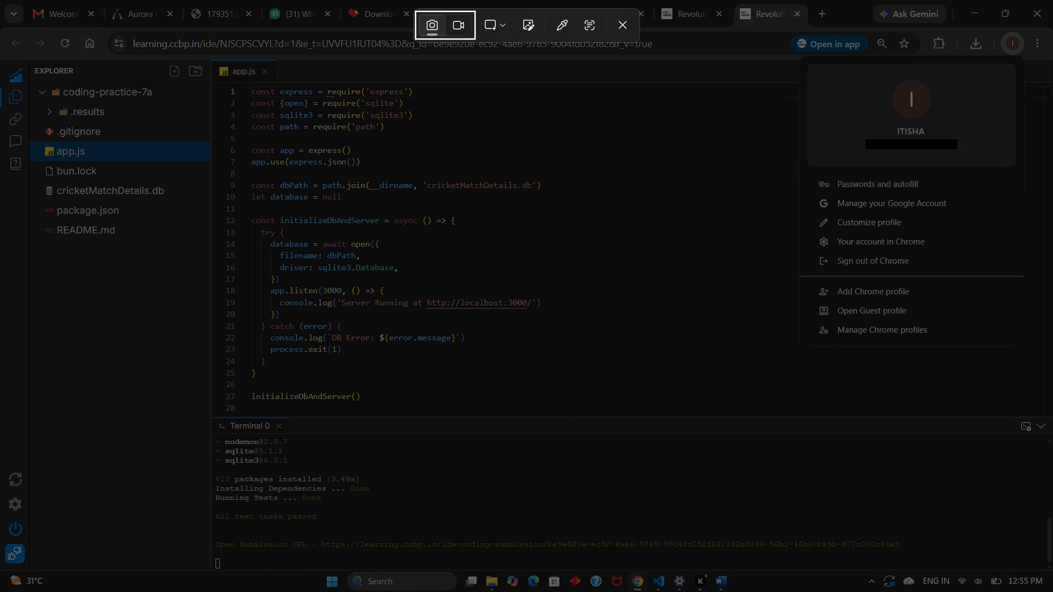
drag(2, 25, 505, 241)
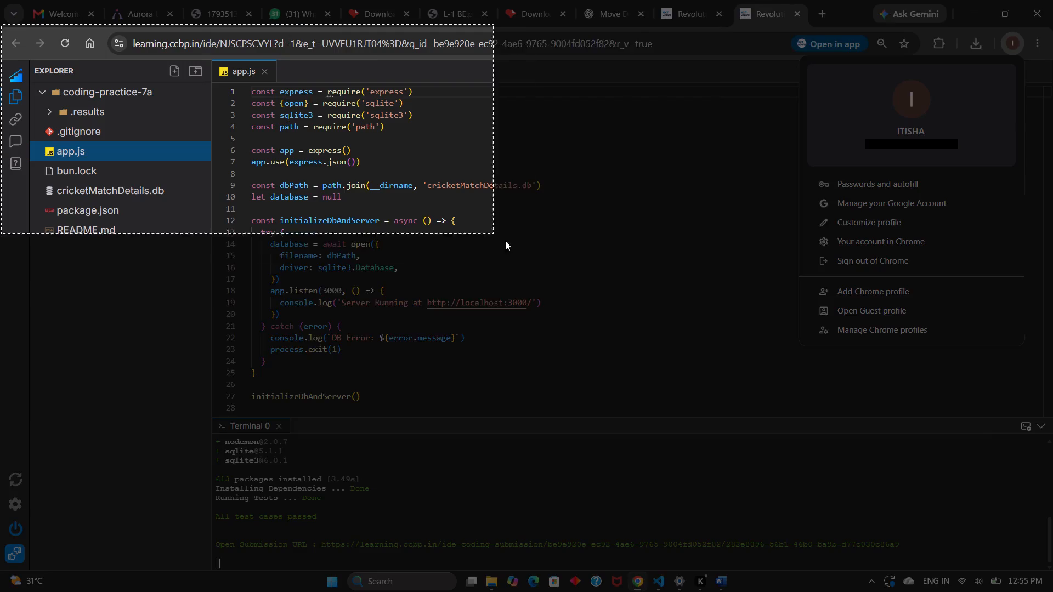
drag(505, 241, 1050, 573)
Switch to the Word report and replace the old Movies IDE screenshot under Question 2 with the new Player Match Scores IDE capture.
scroll(574, 279, right, 3)
scroll(1052, 591, right, 1)
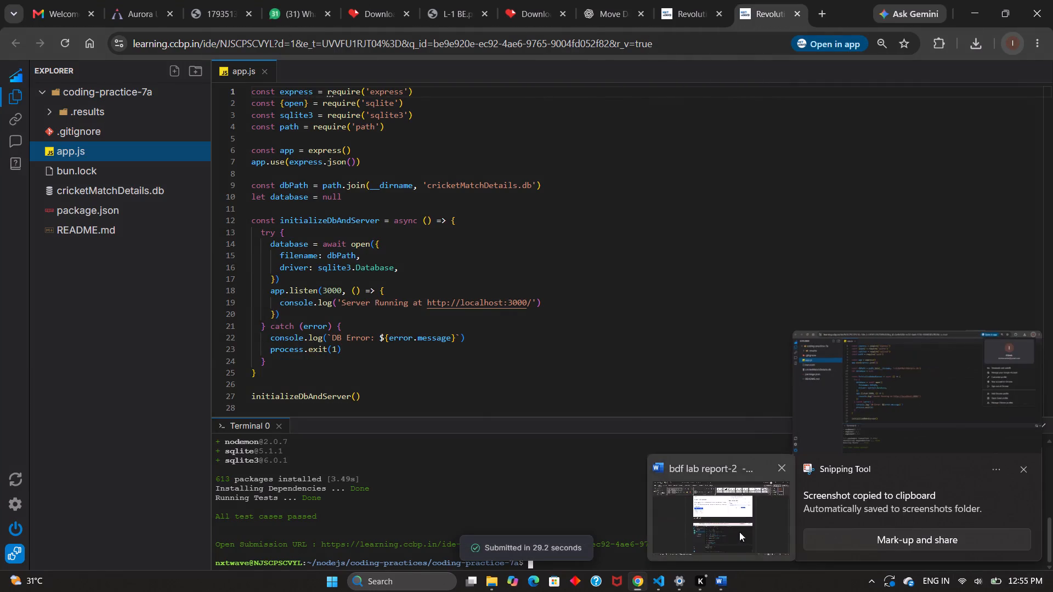
click(739, 532)
scroll(687, 459, up, 1)
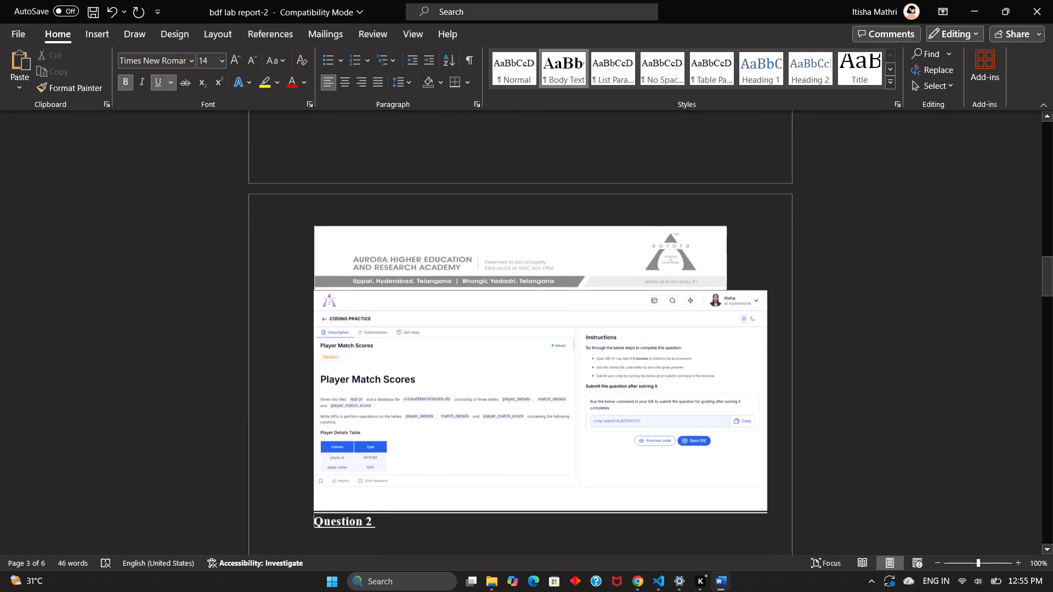
click(631, 343)
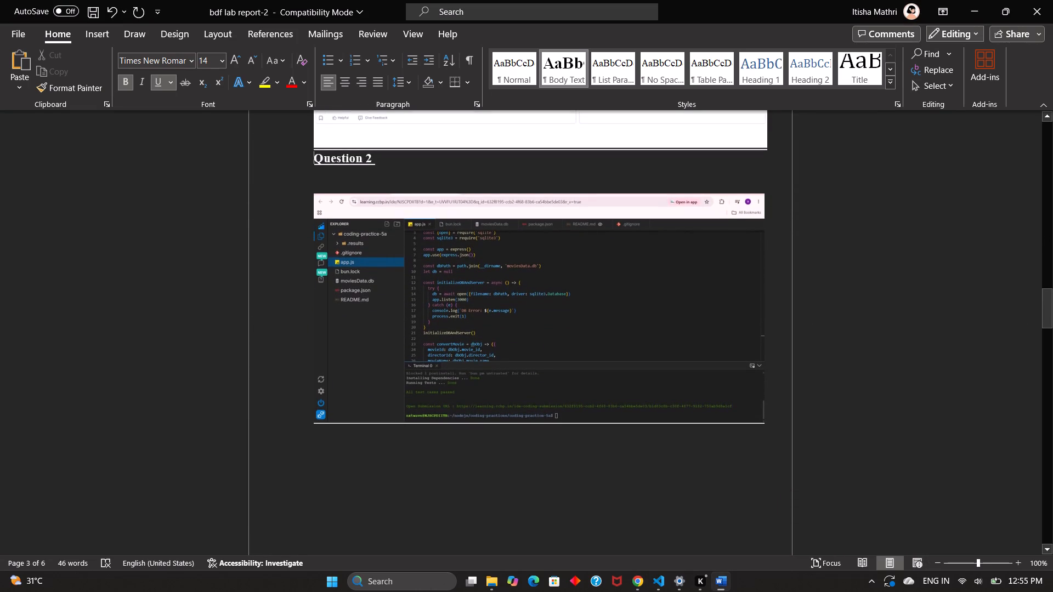
key(BackSpace)
key(ctrl+v)
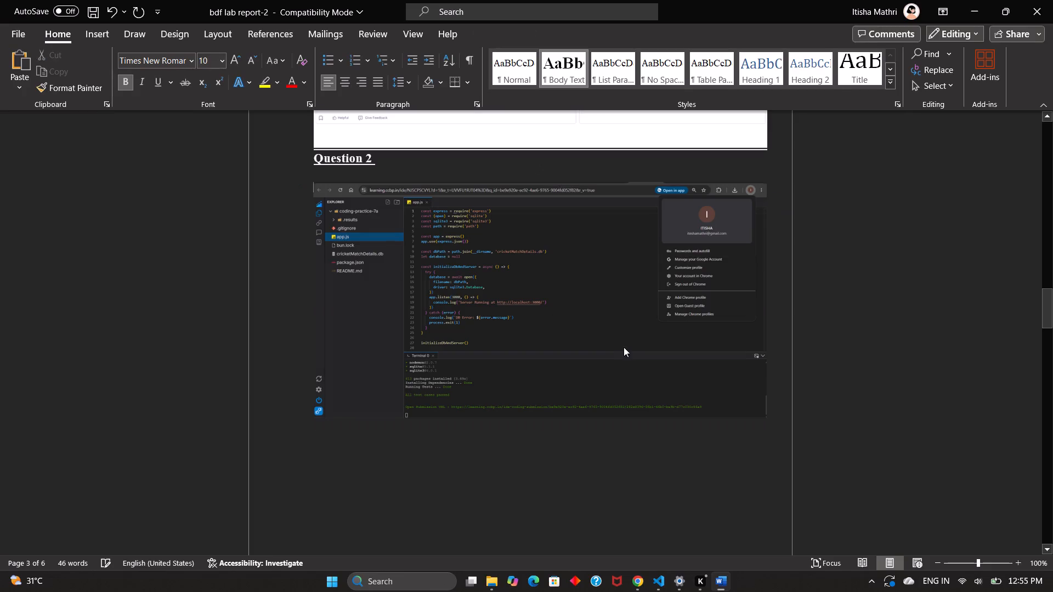
Delete the Question 2 heading between the Player Match Scores question screenshot and the IDE screenshot.
scroll(624, 347, up, 1)
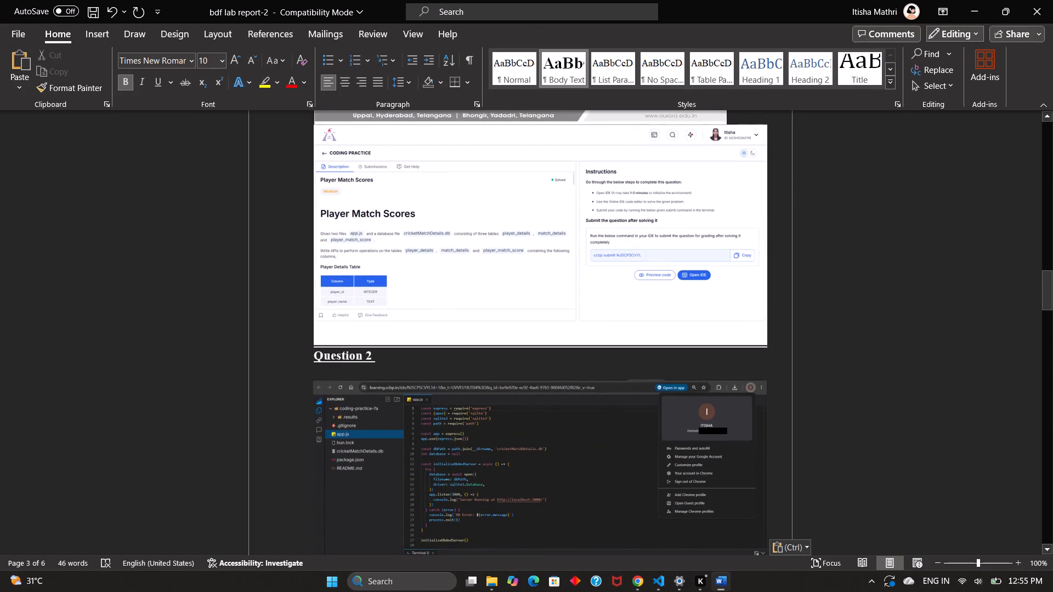
click(420, 357)
drag(420, 357, 317, 357)
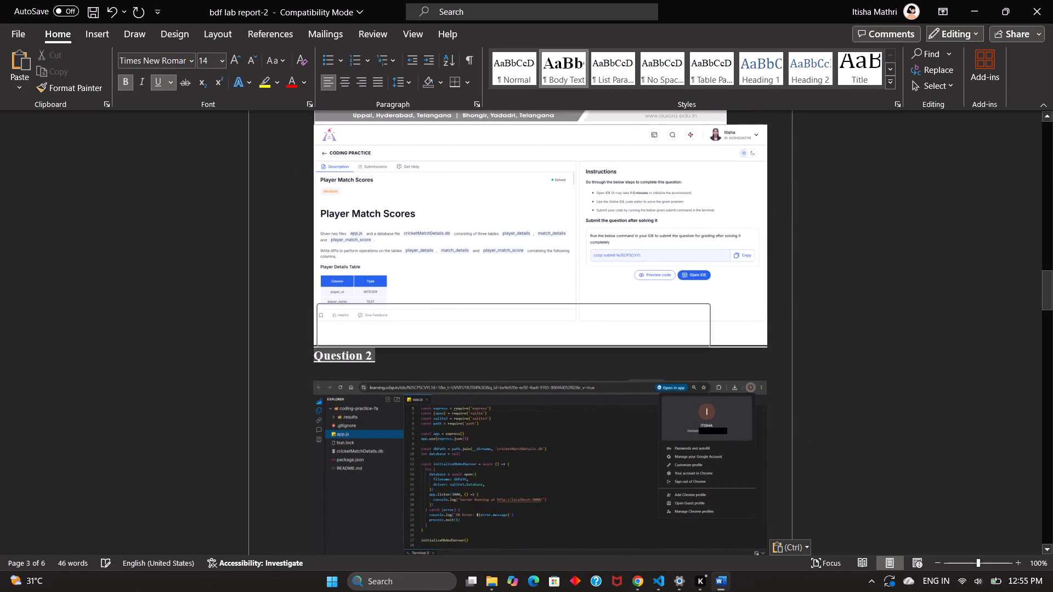
key(BackSpace)
key(BackSpace)
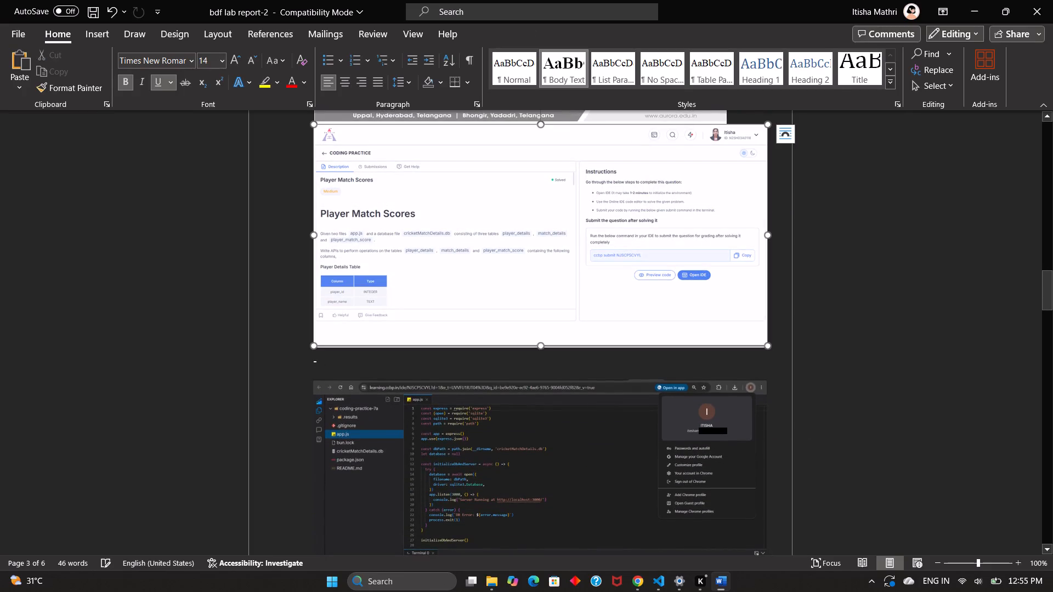
Remove the leftover underlined blank line between the two Player Match Scores screenshots.
scroll(317, 357, up, 1)
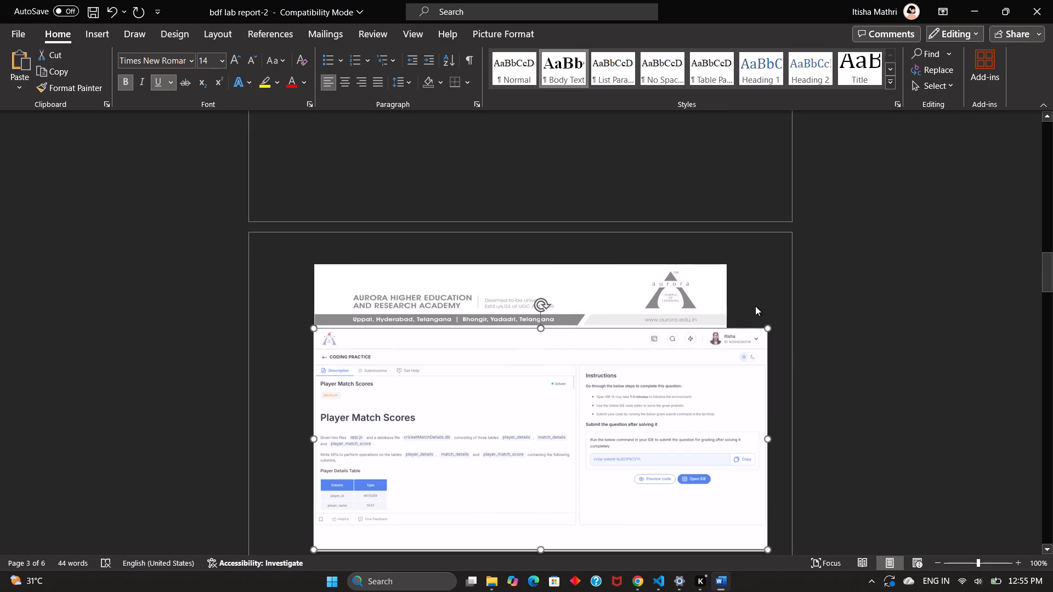
click(755, 306)
click(788, 378)
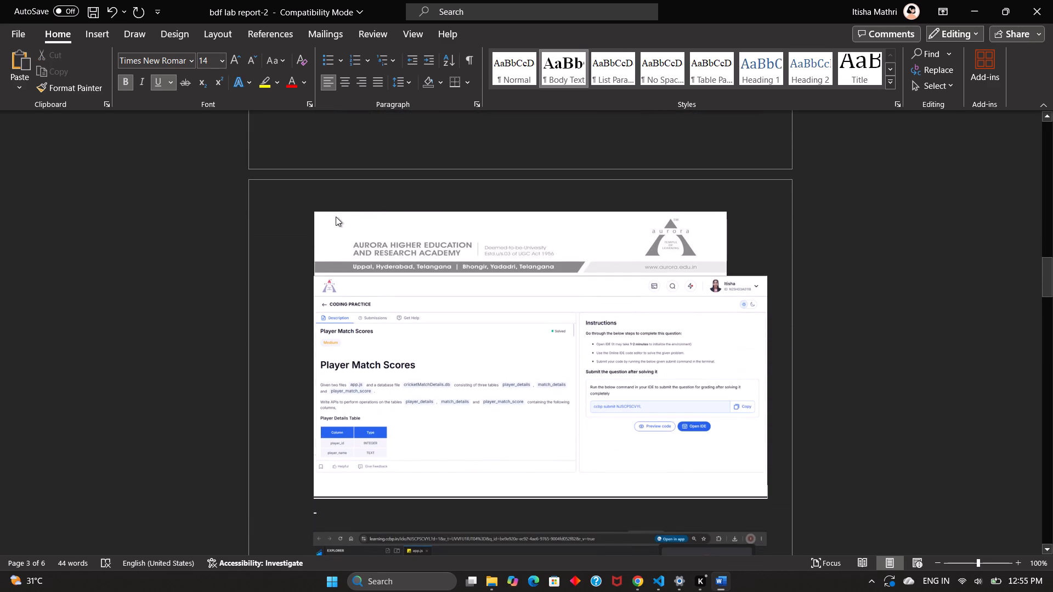
click(298, 255)
click(304, 309)
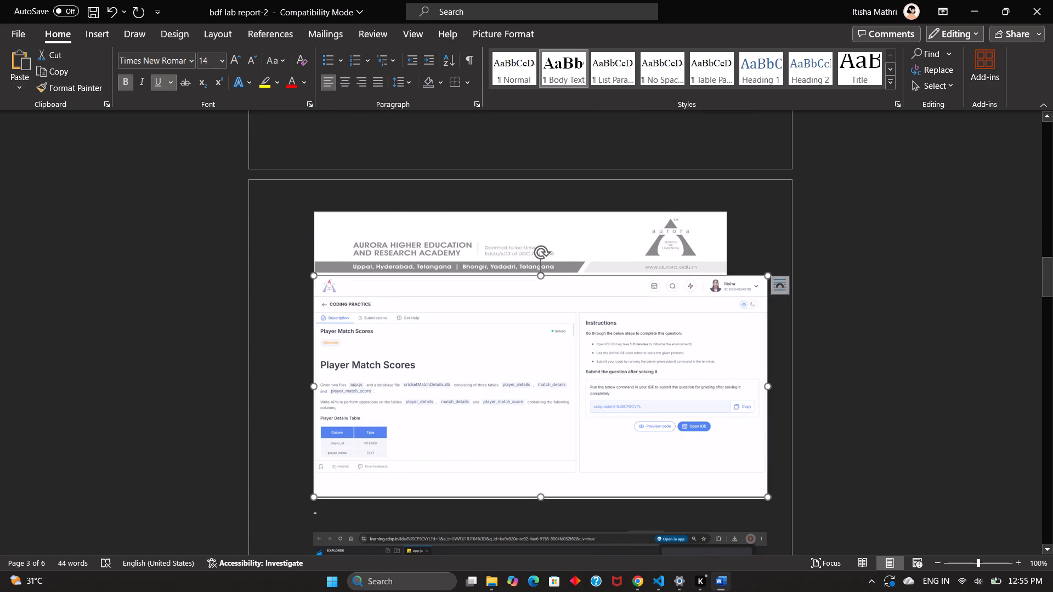
click(311, 411)
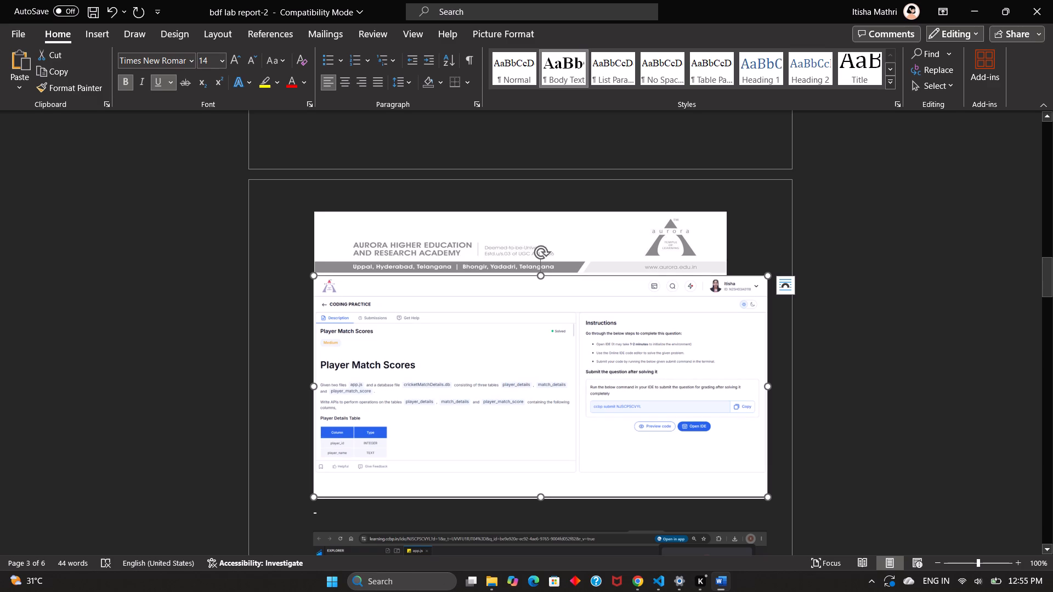
click(868, 276)
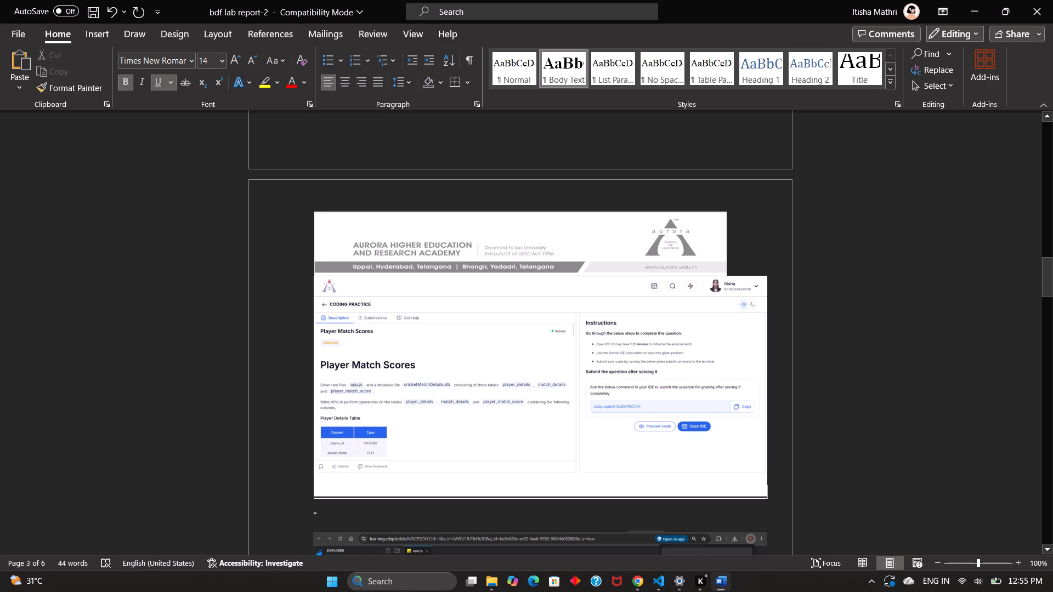
click(338, 517)
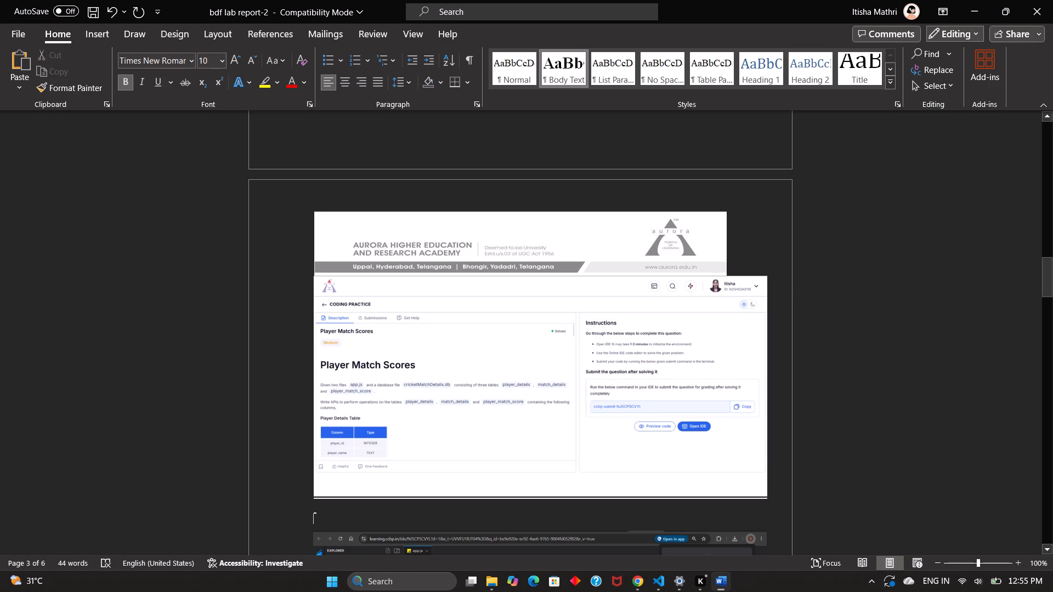
key(BackSpace)
key(BackSpace)
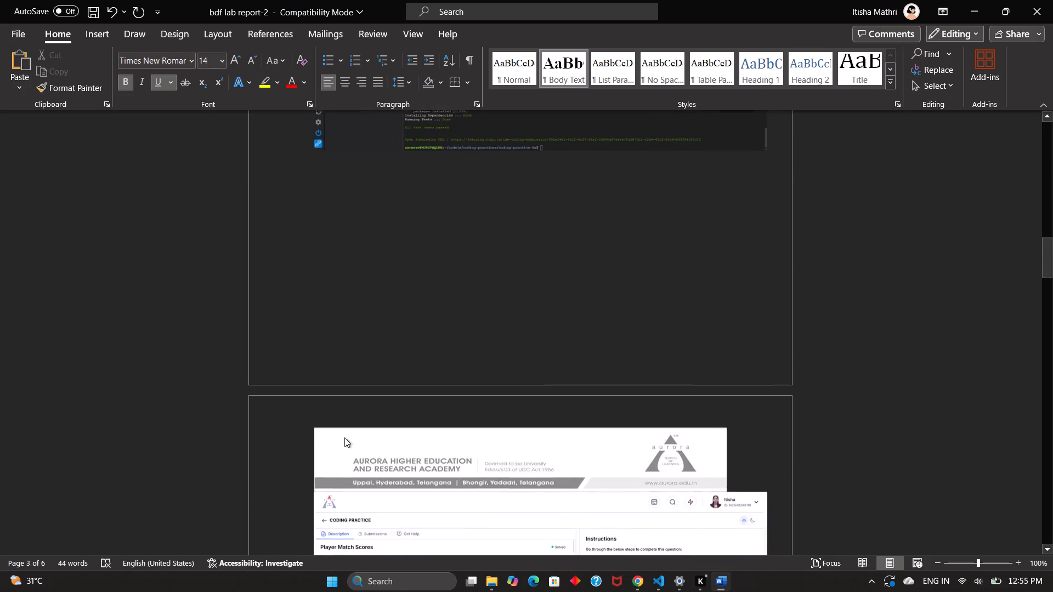
Add the heading Question-2 between the letterhead banner and the Player Match Scores question screenshot, with an empty line beneath it.
click(763, 477)
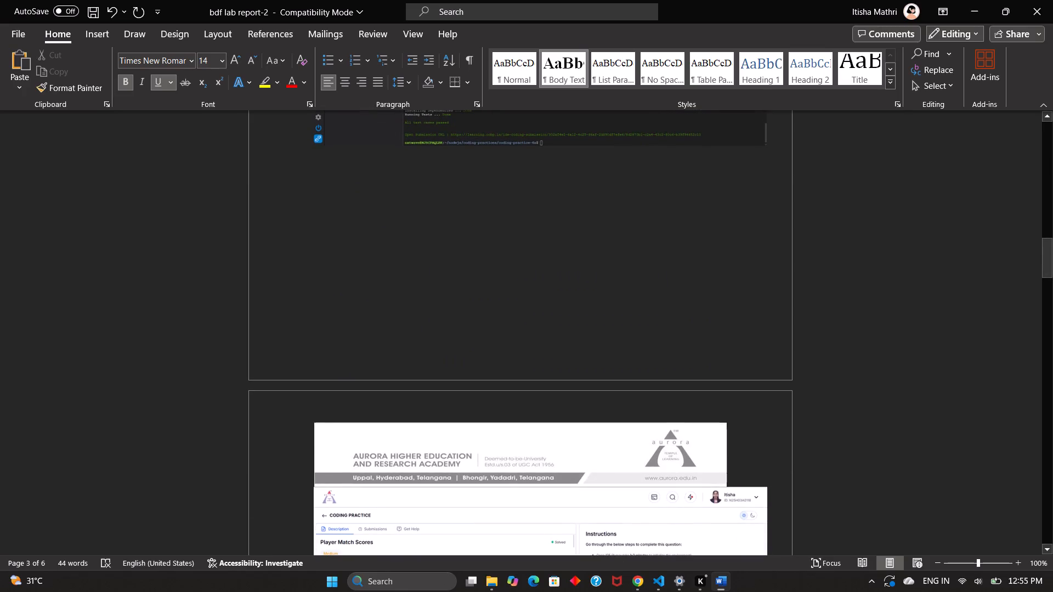
key(Return)
key(Return)
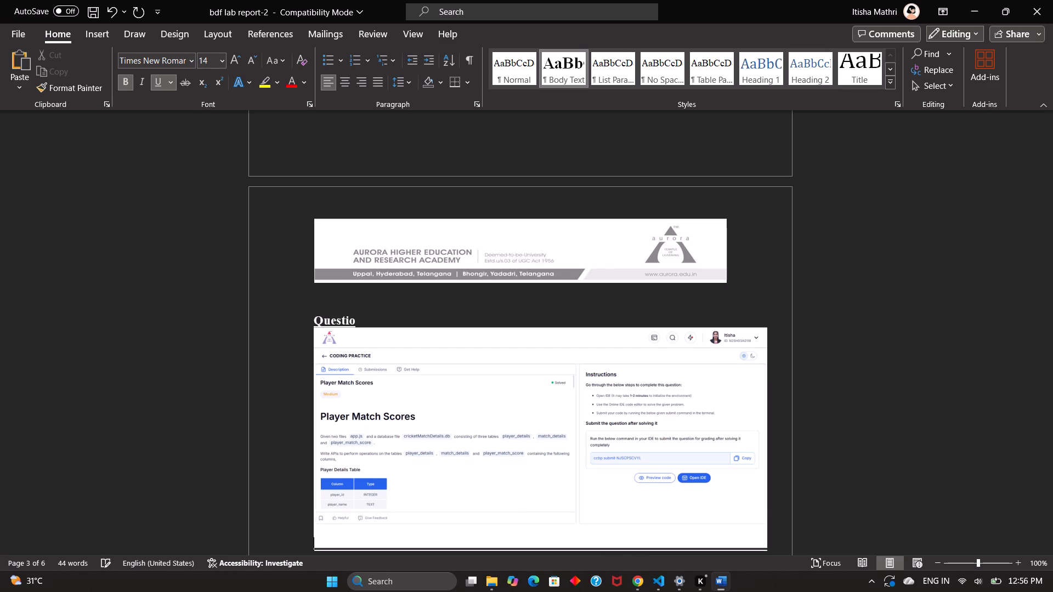
key(n)
key(minus)
key(2)
key(Return)
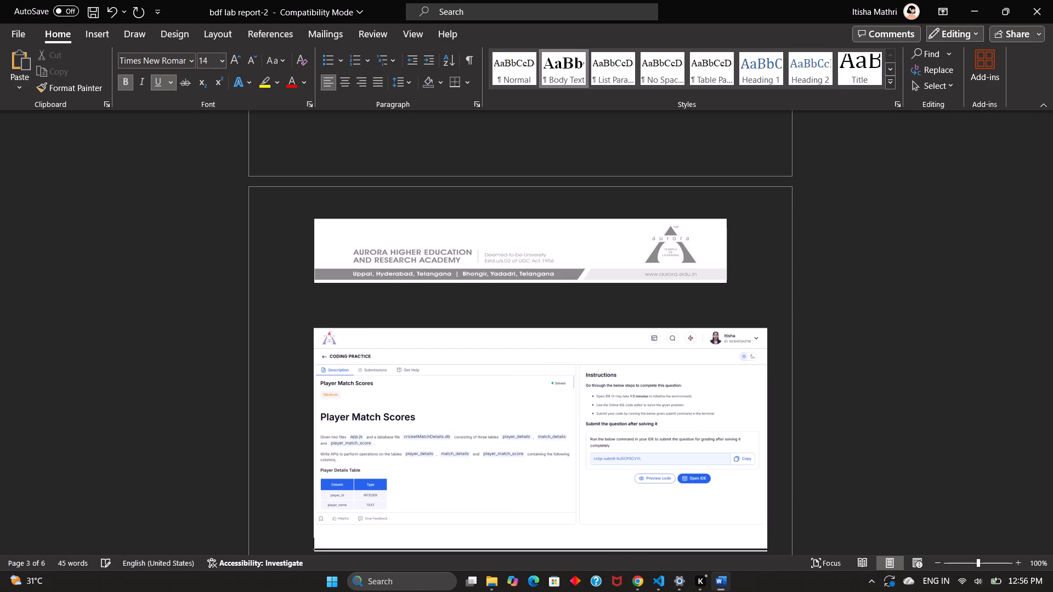
scroll(833, 441, up, 1)
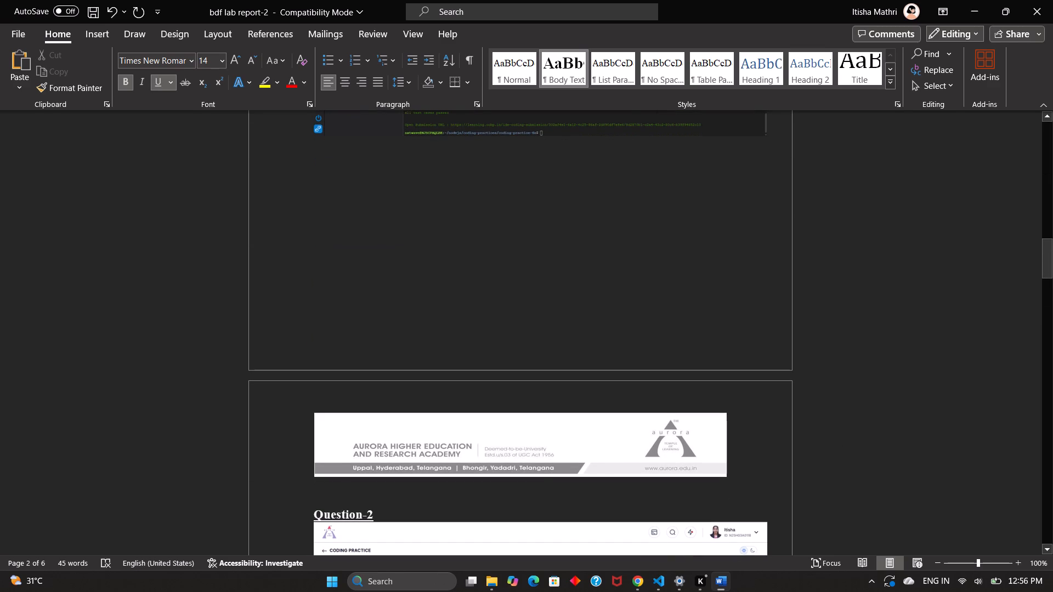
click(399, 517)
key(Return)
Set the font size of the Question 1: heading above the Covid-19 India screenshot to 14, matching the Question-2 heading.
scroll(399, 517, right, 1)
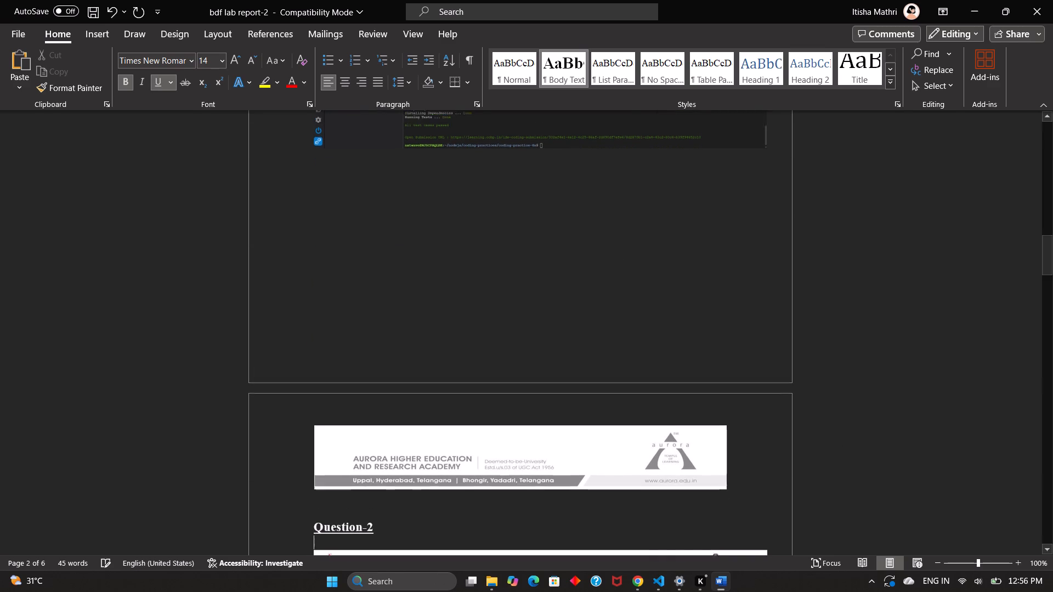
scroll(399, 517, right, 1)
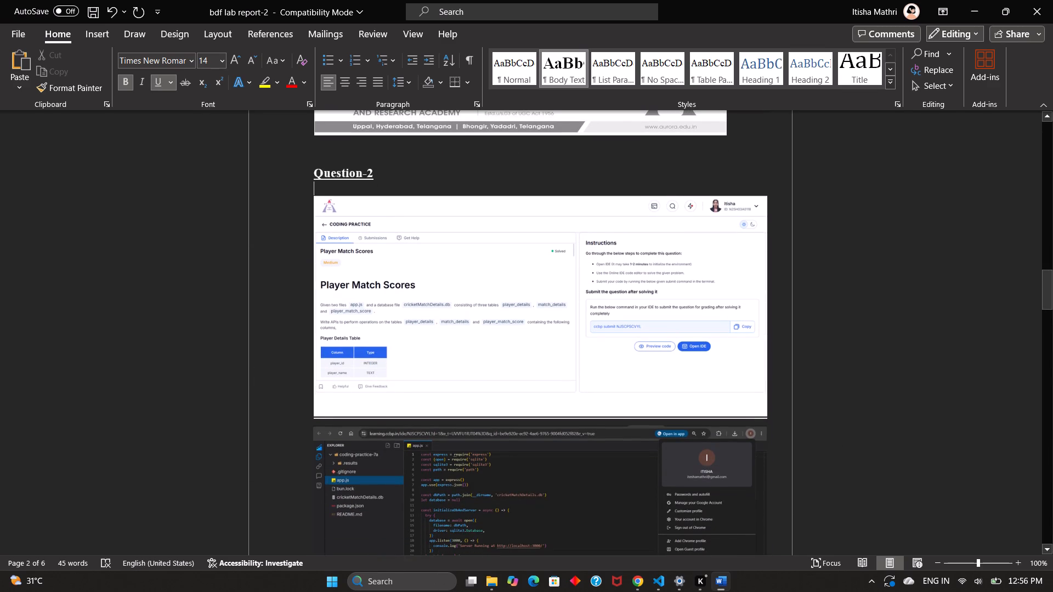
drag(383, 173, 285, 166)
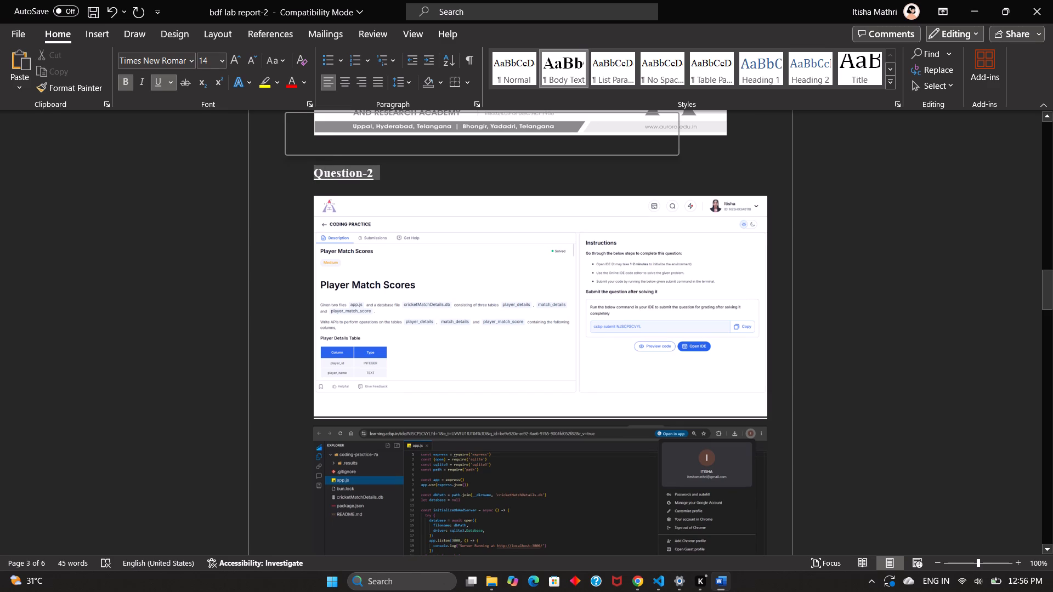
click(394, 178)
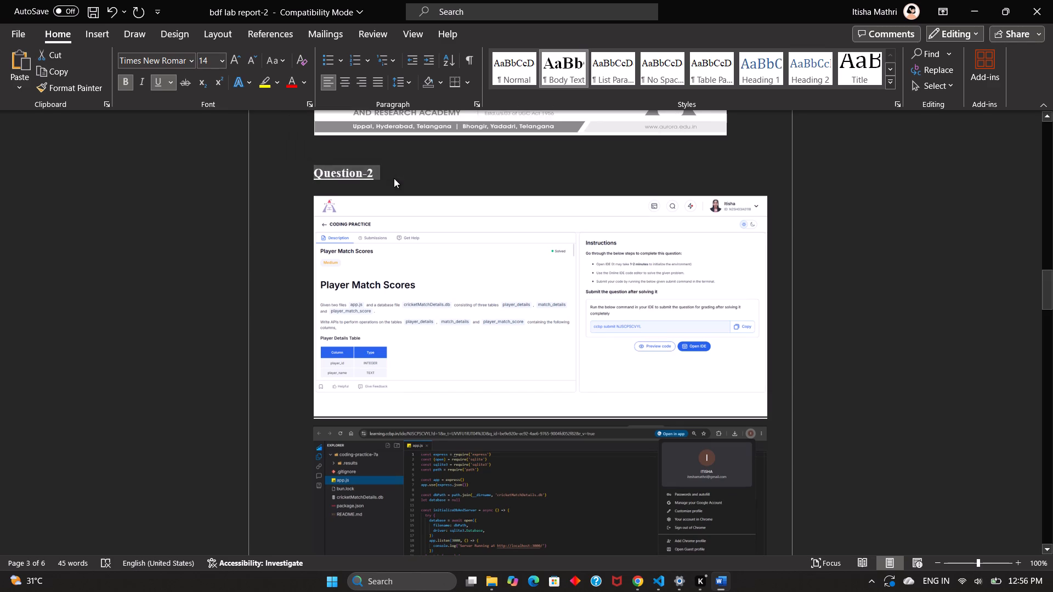
scroll(394, 178, up, 1)
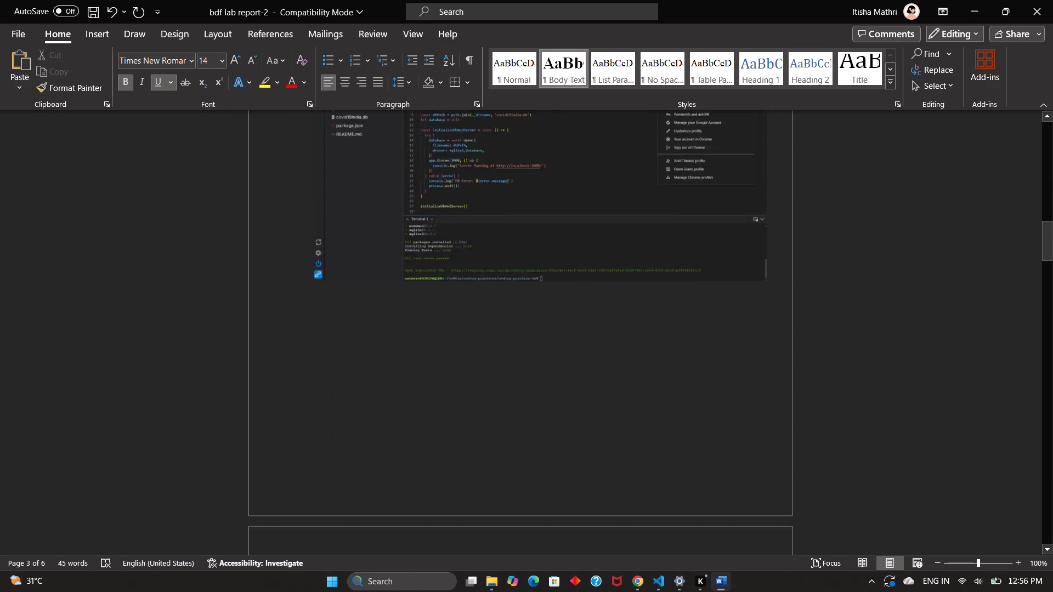
scroll(394, 178, up, 1)
drag(395, 397, 356, 391)
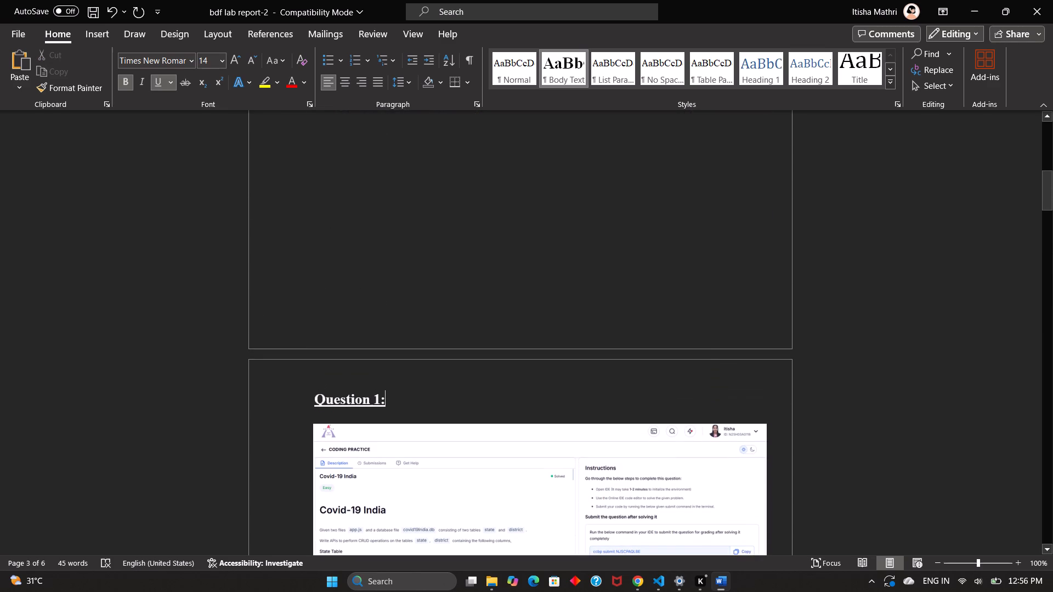
drag(356, 391, 316, 390)
click(402, 347)
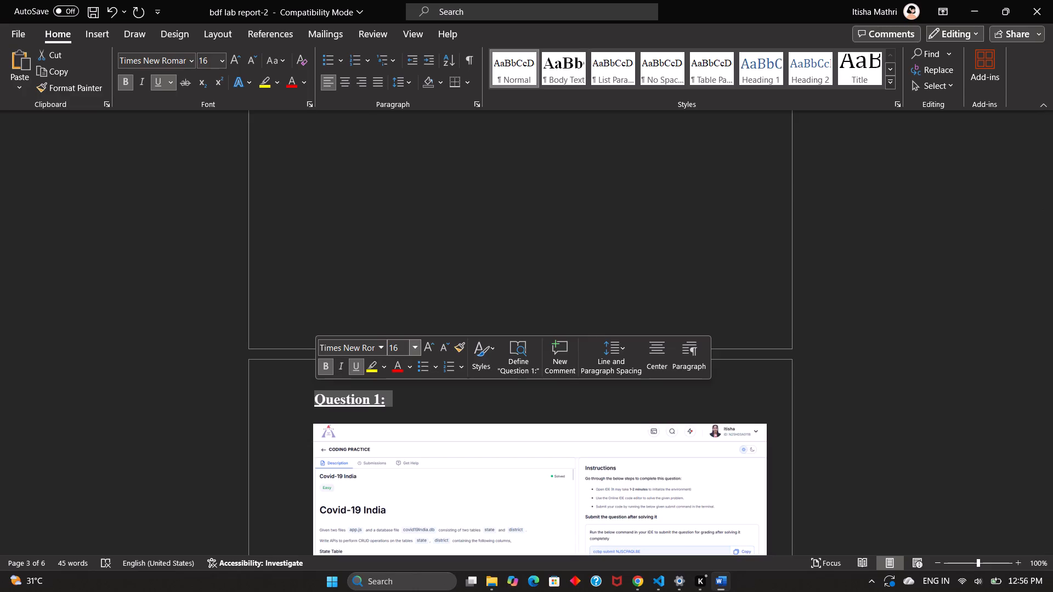
key(BackSpace)
text(14)
key(Return)
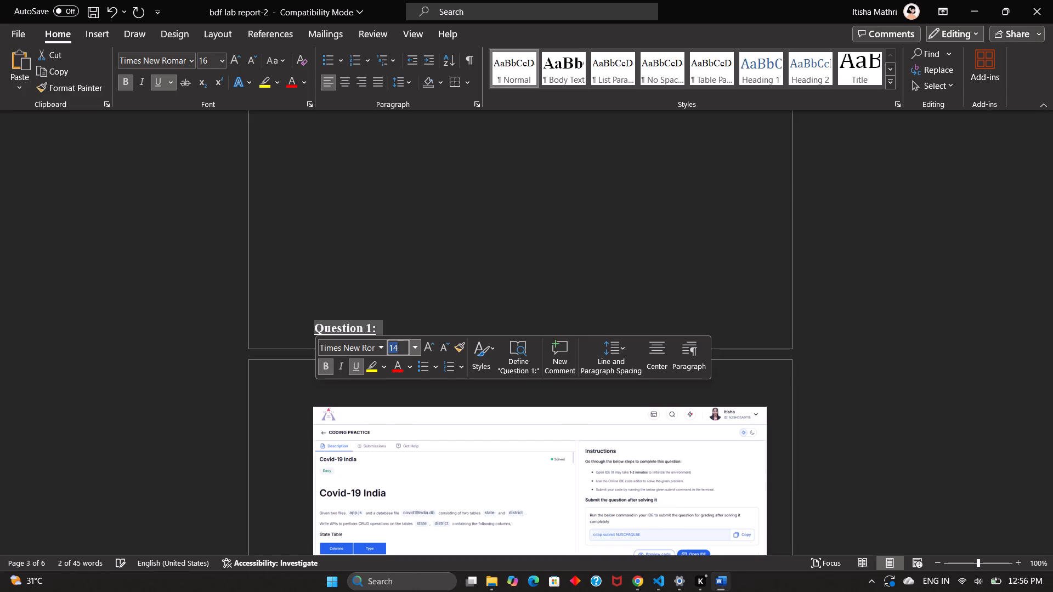
Insert an empty line before the Question 1: heading to push it onto the page with the Covid-19 India screenshot.
click(421, 303)
click(313, 327)
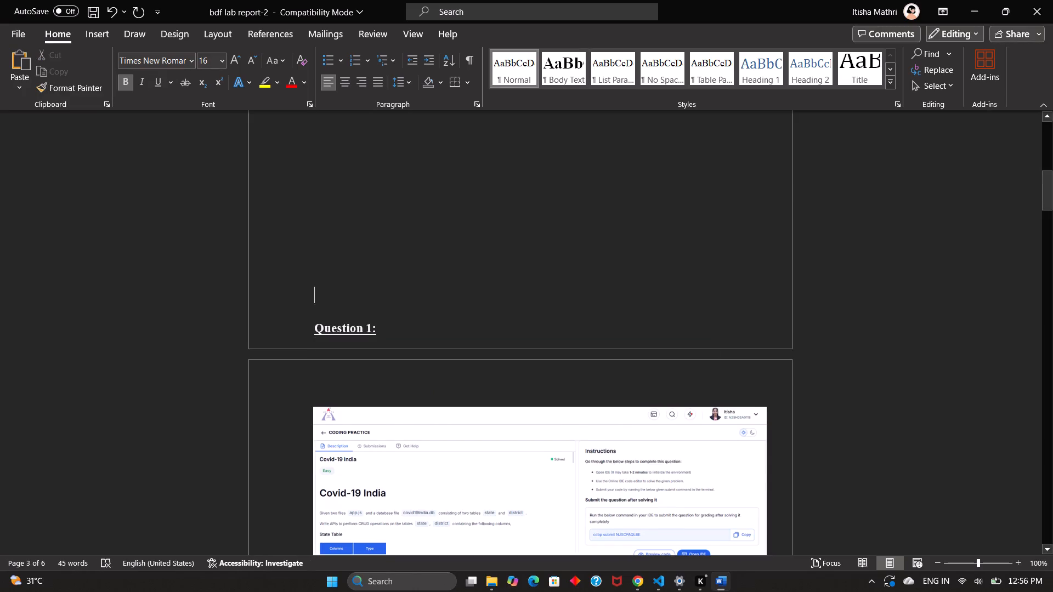
key(Return)
Replace the heading between the letterhead banner and the old in-progress Covid-19 India screenshot with Question-3.
scroll(313, 327, down, 1)
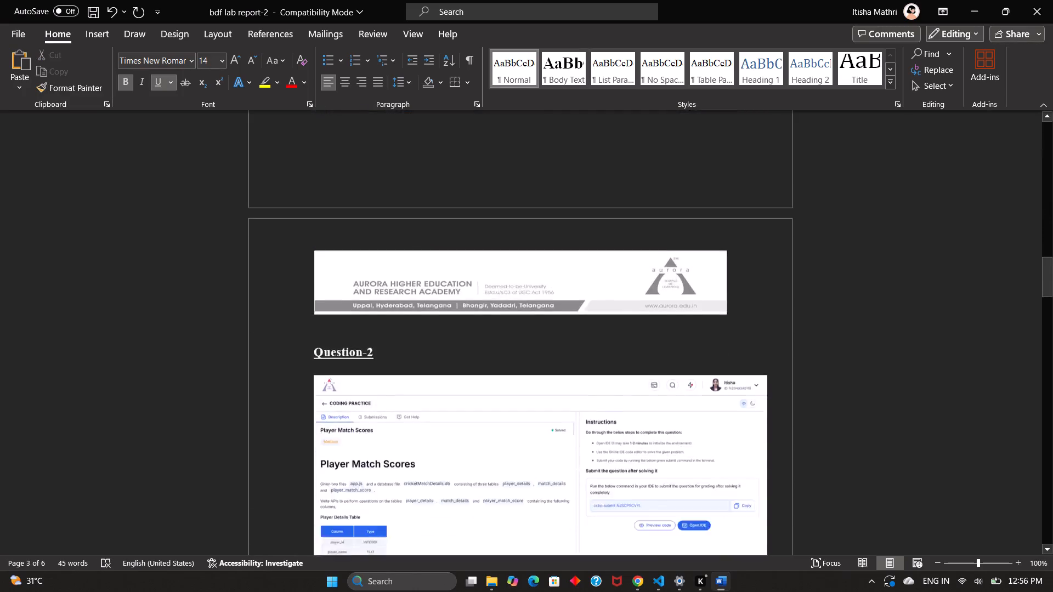
scroll(313, 327, down, 1)
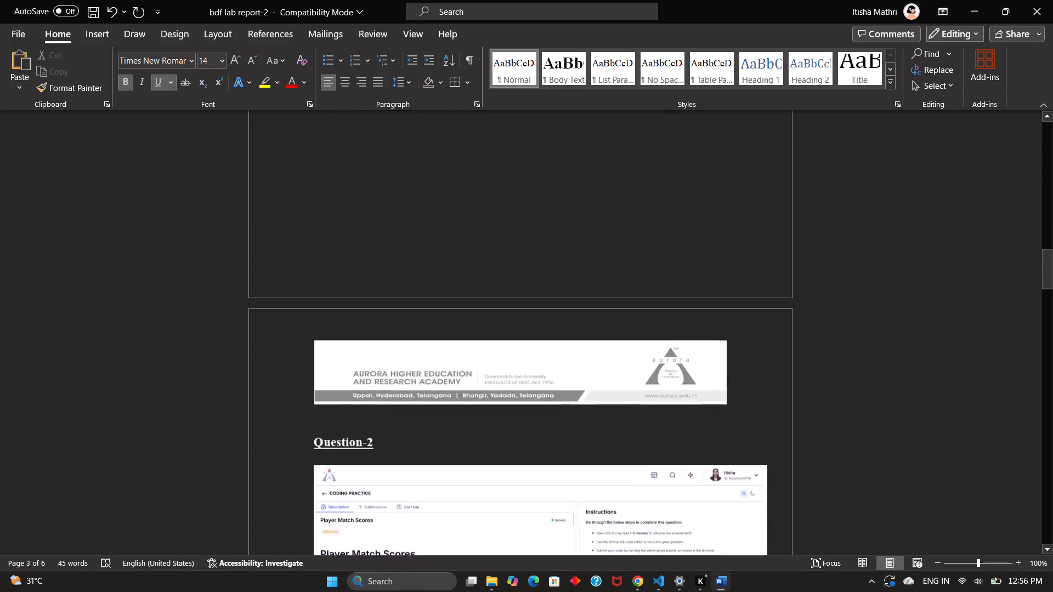
scroll(313, 327, down, 1)
scroll(399, 479, down, 1)
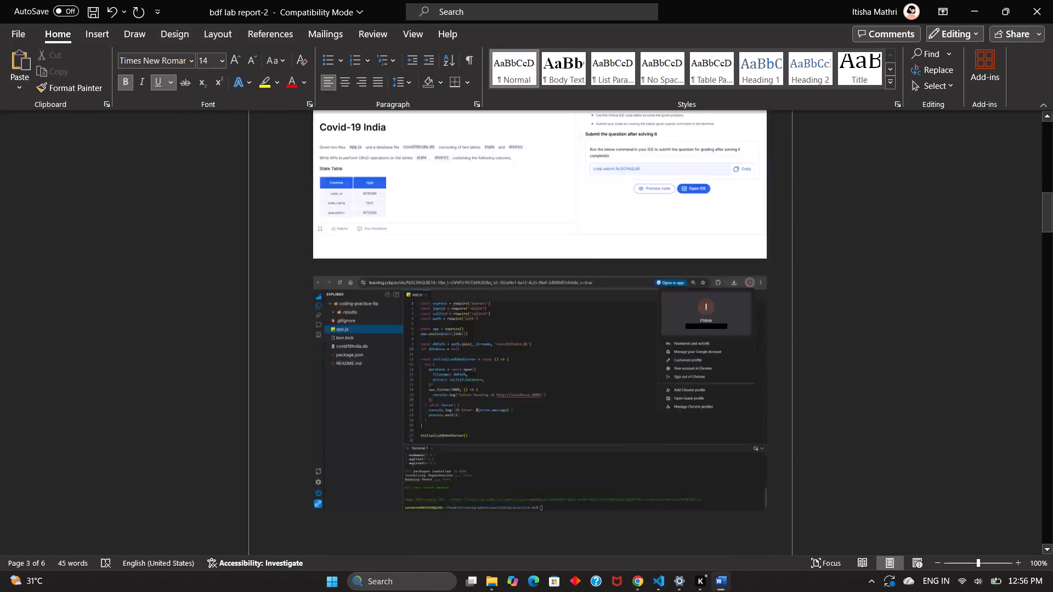
scroll(399, 479, down, 2)
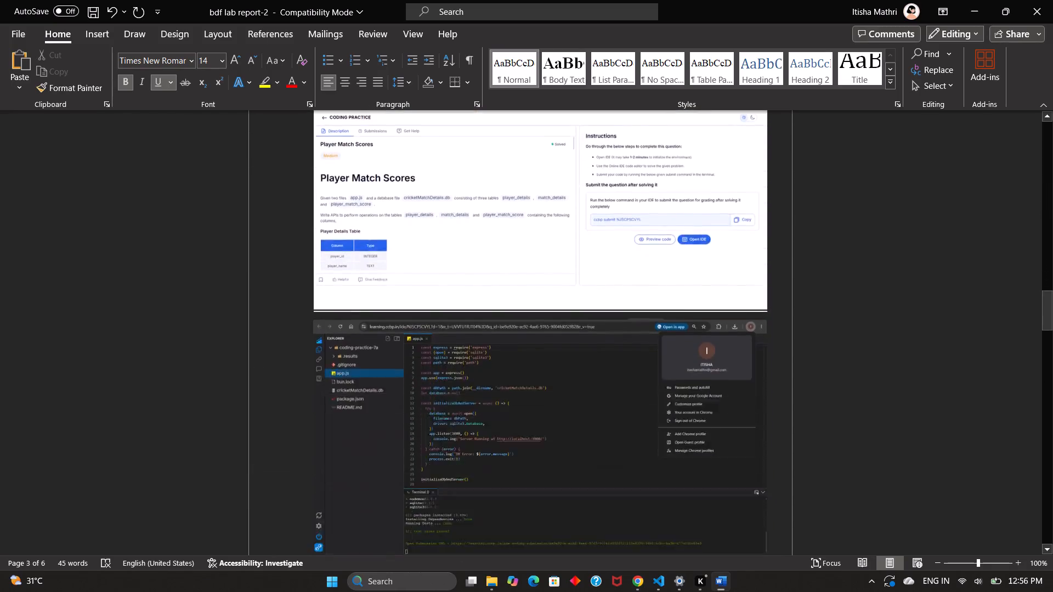
scroll(399, 479, down, 1)
drag(437, 319, 301, 325)
key(BackSpace)
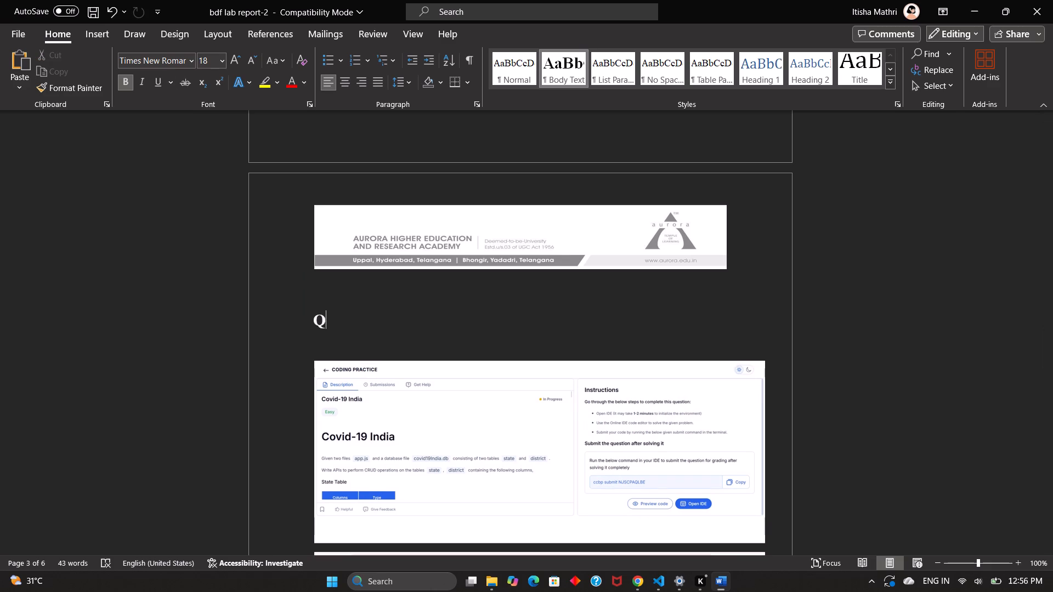
text(uestion-)
key(4)
key(BackSpace)
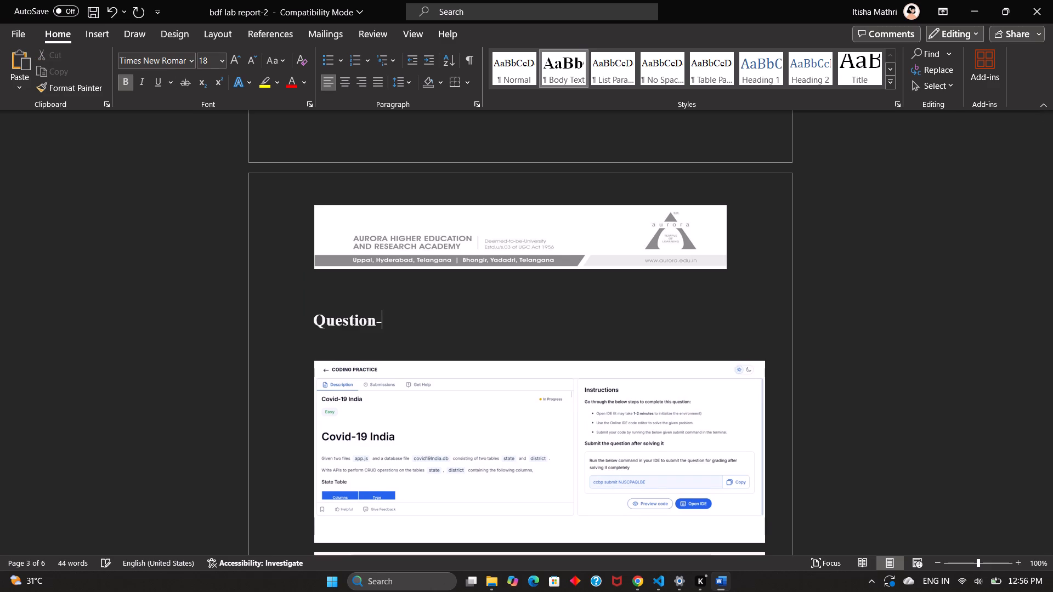
text(3)
key(space)
Underline the Question-3 heading and set its font size to 14.
drag(400, 320, 304, 322)
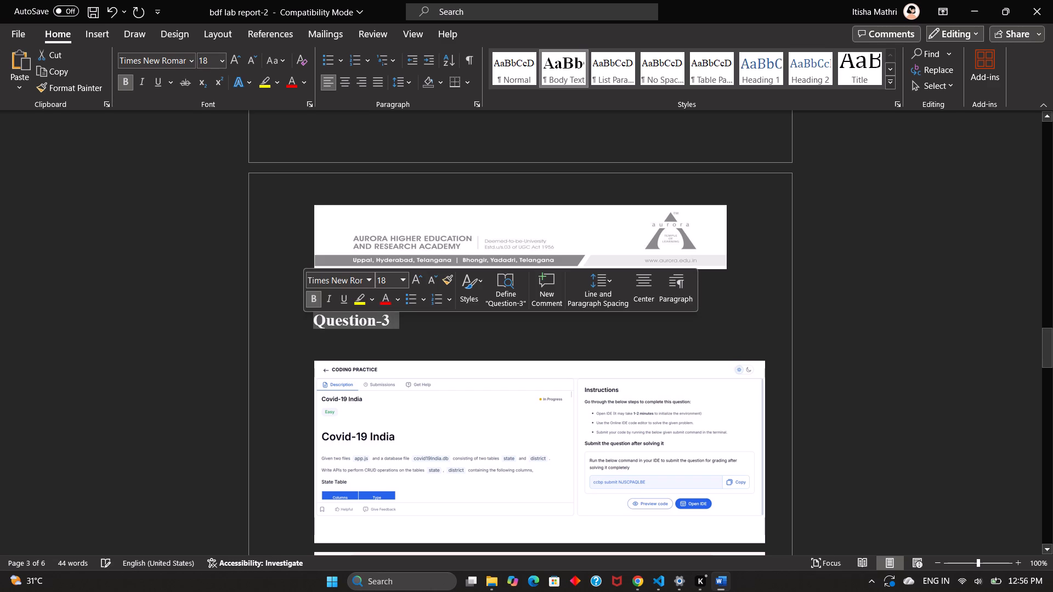
click(343, 302)
click(383, 282)
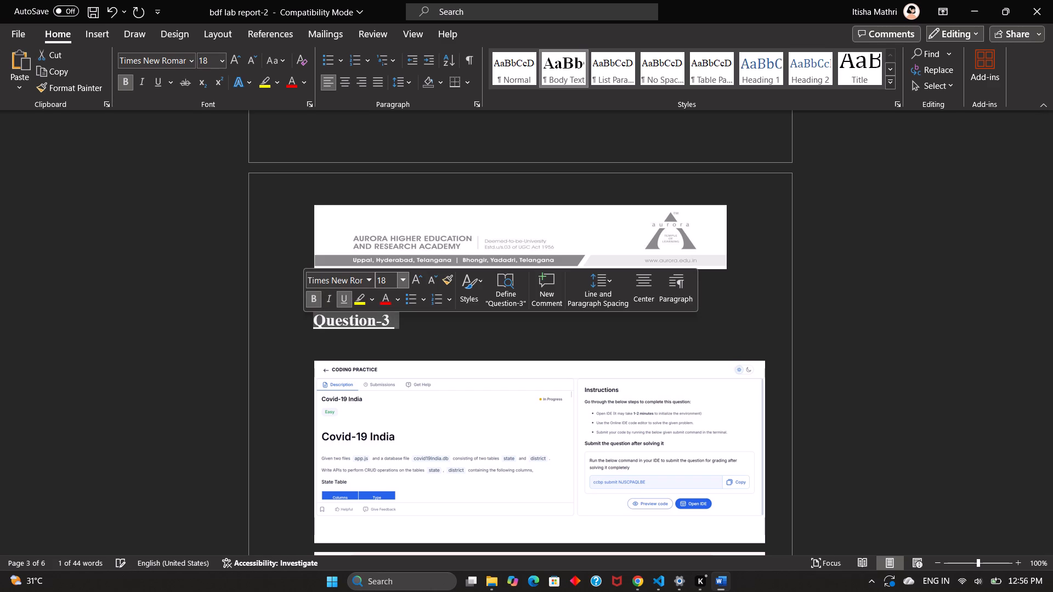
key(BackSpace)
text(14)
key(Return)
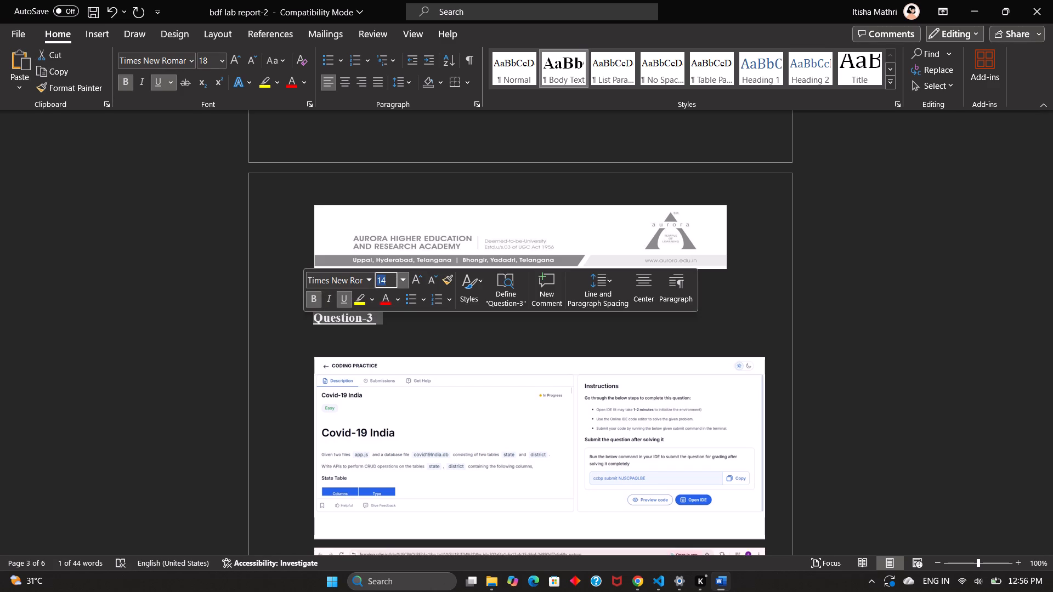
click(429, 339)
Delete the old Covid-19 India question screenshot under the Question-3 heading.
click(452, 411)
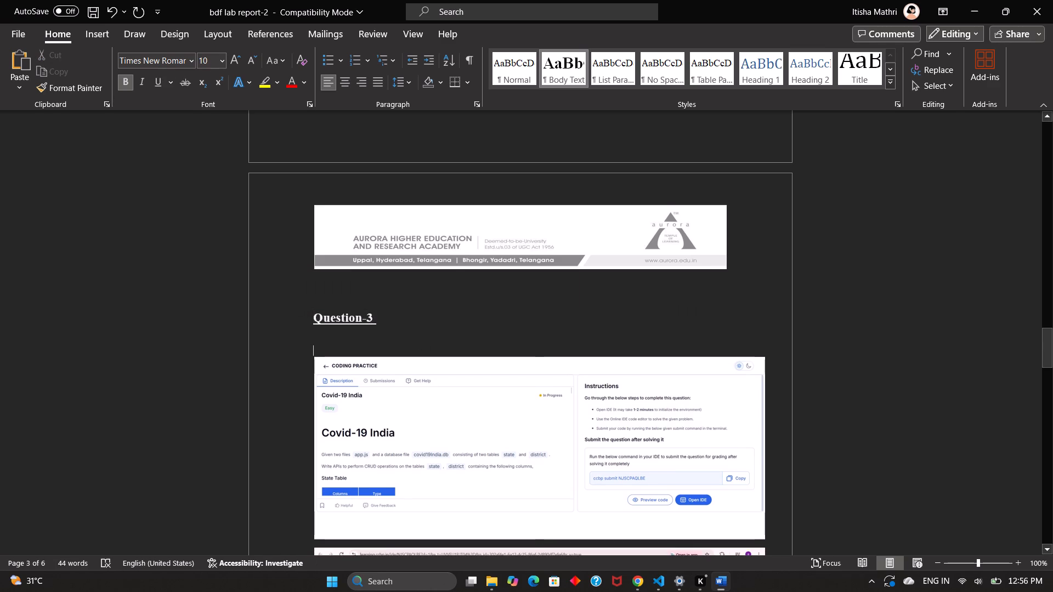
scroll(452, 411, up, 1)
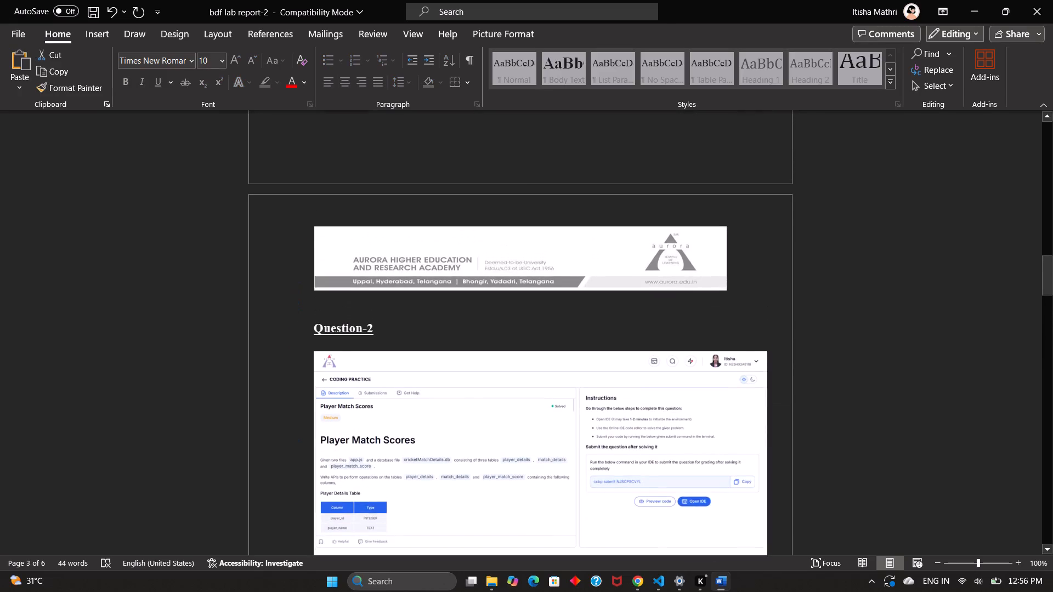
scroll(452, 411, up, 1)
scroll(452, 411, down, 1)
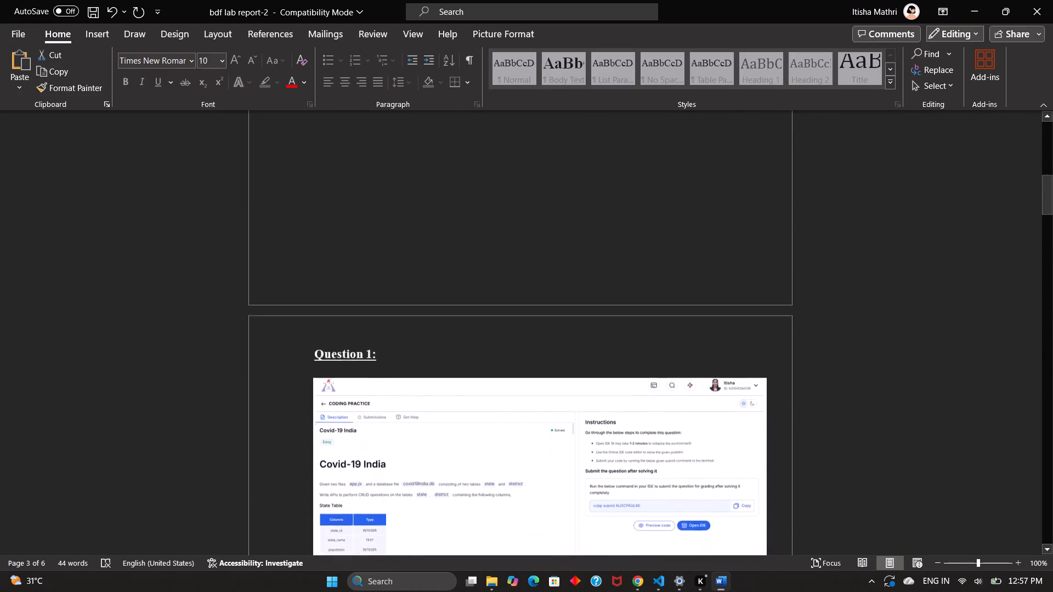
scroll(452, 411, down, 1)
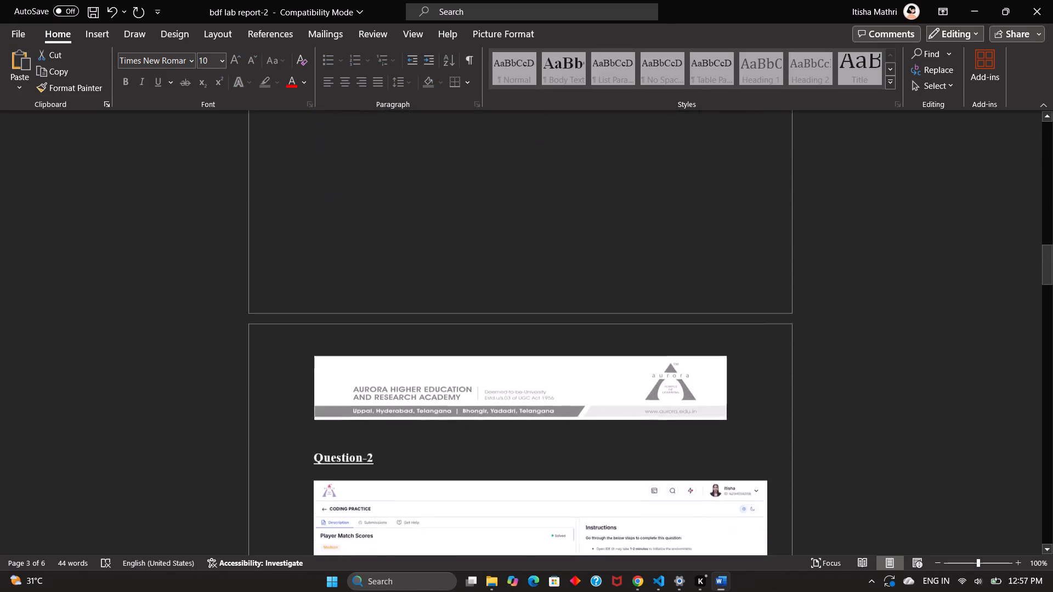
scroll(452, 411, down, 1)
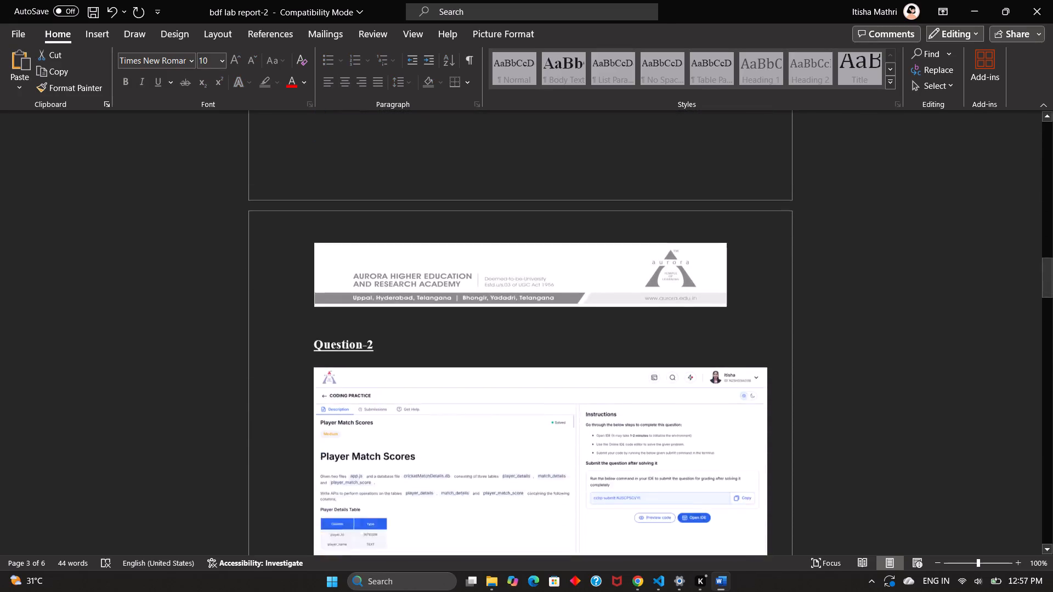
scroll(452, 411, down, 1)
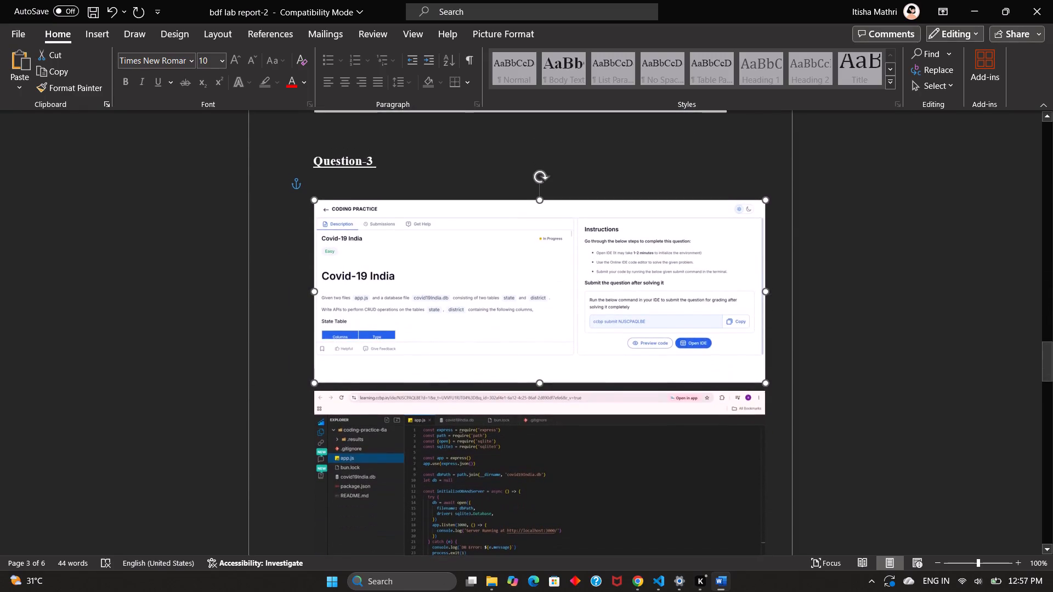
key(BackSpace)
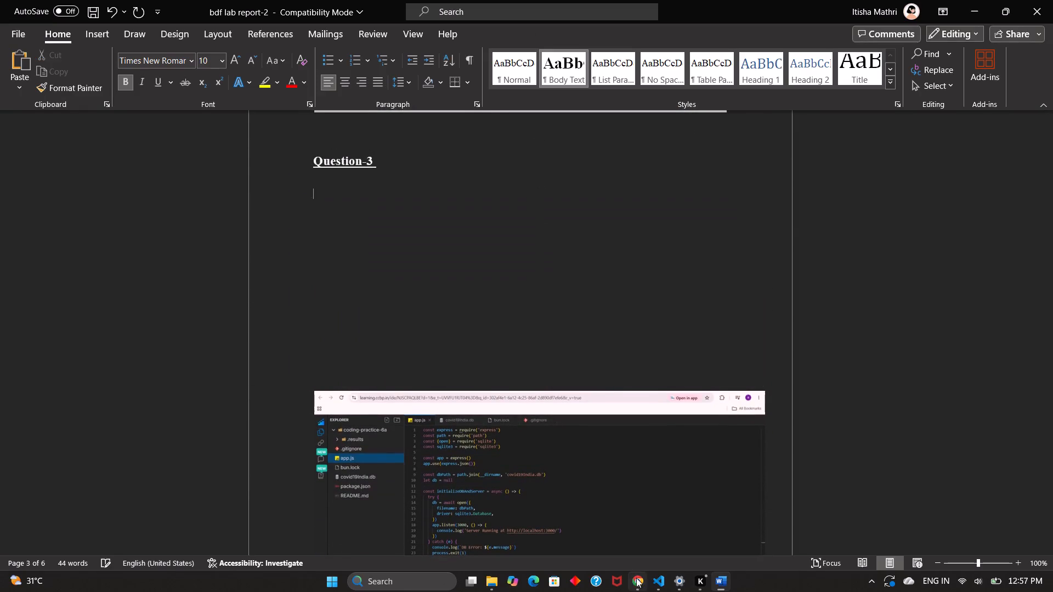
Switch to Chrome and open the Cricket Team question from the Coding Practice that follows Introduction to Express JS Part 2.
click(641, 525)
click(680, 0)
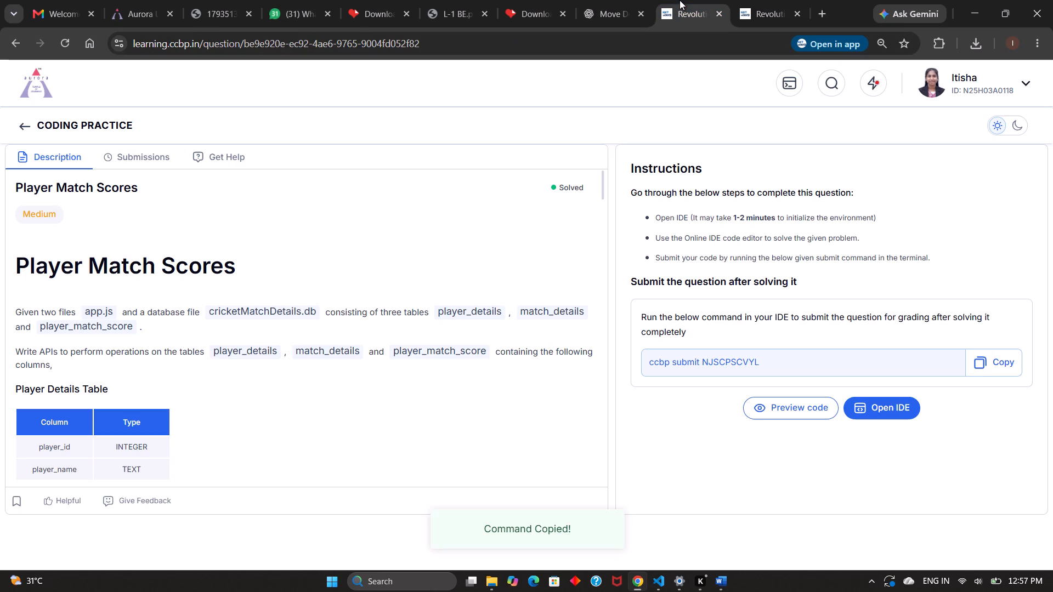
click(24, 120)
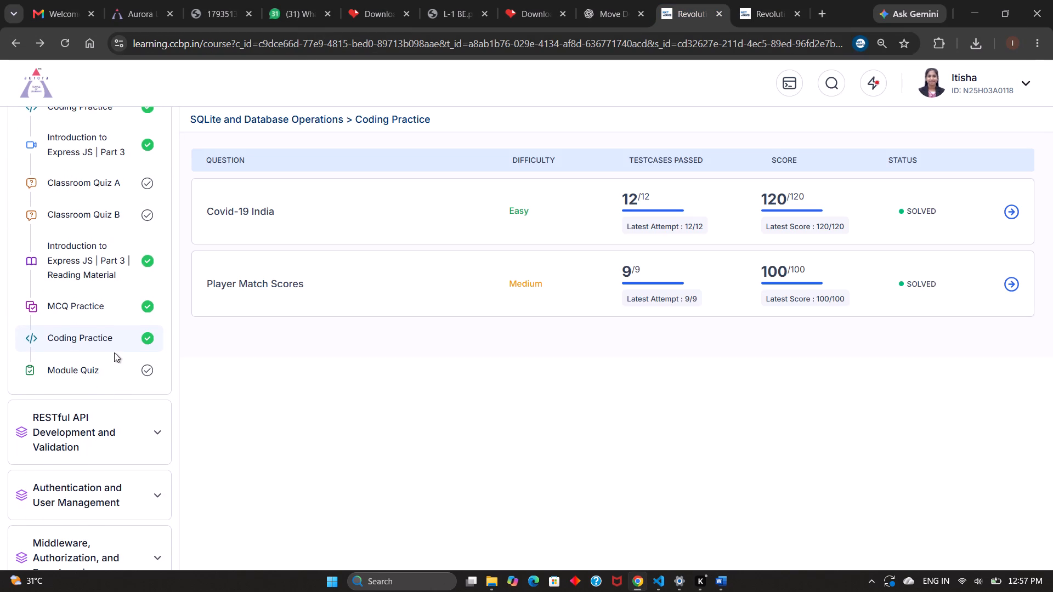
scroll(123, 304, up, 3)
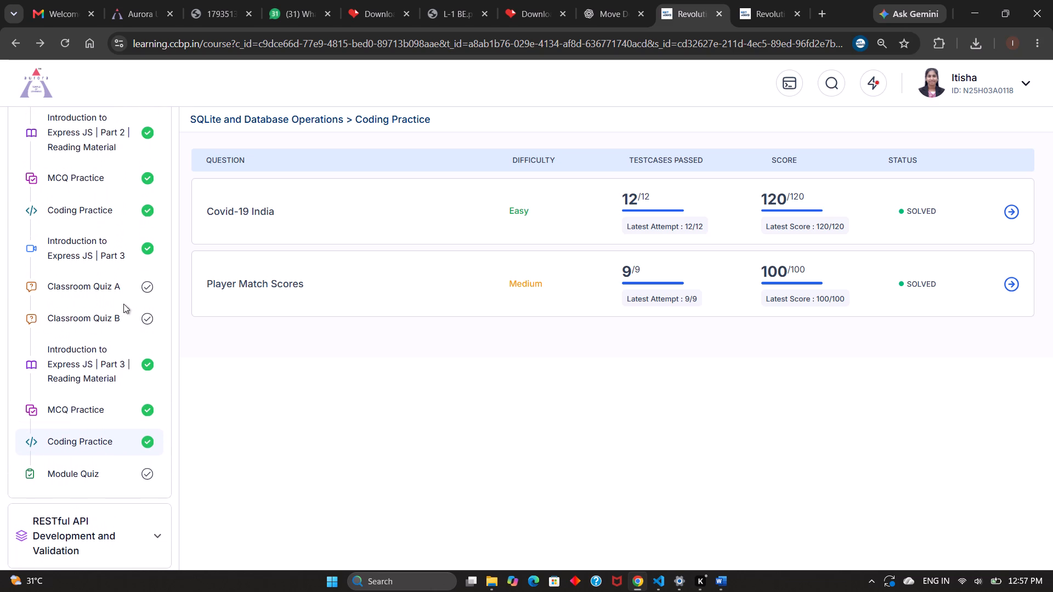
click(120, 212)
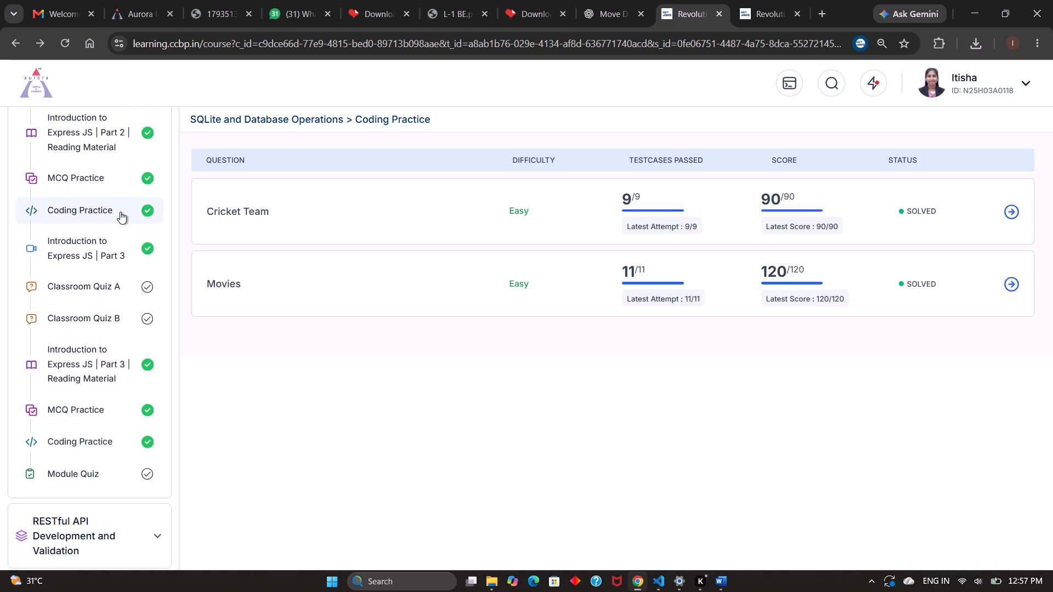
click(258, 221)
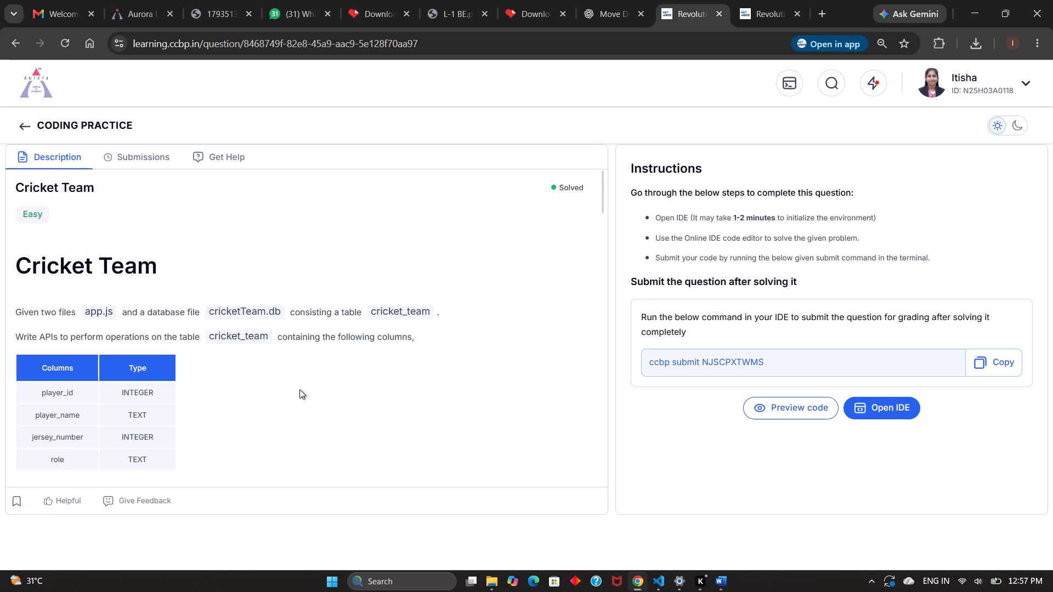
Capture a screenshot of the whole Cricket Team question page, excluding the browser bars and the taskbar.
key(Print)
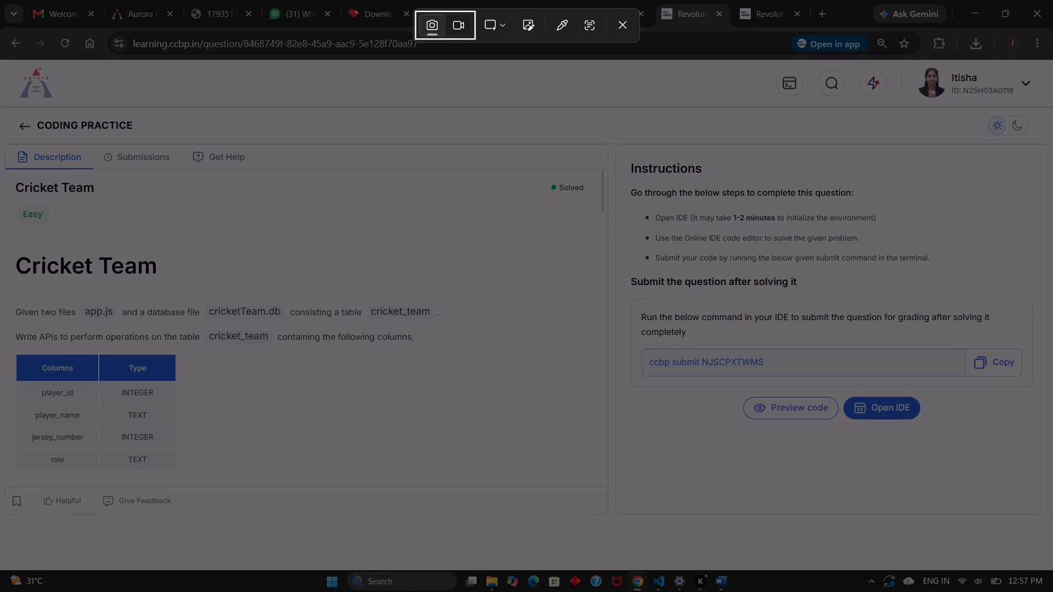
click(0, 58)
scroll(528, 296, right, 1)
drag(0, 57, 391, 332)
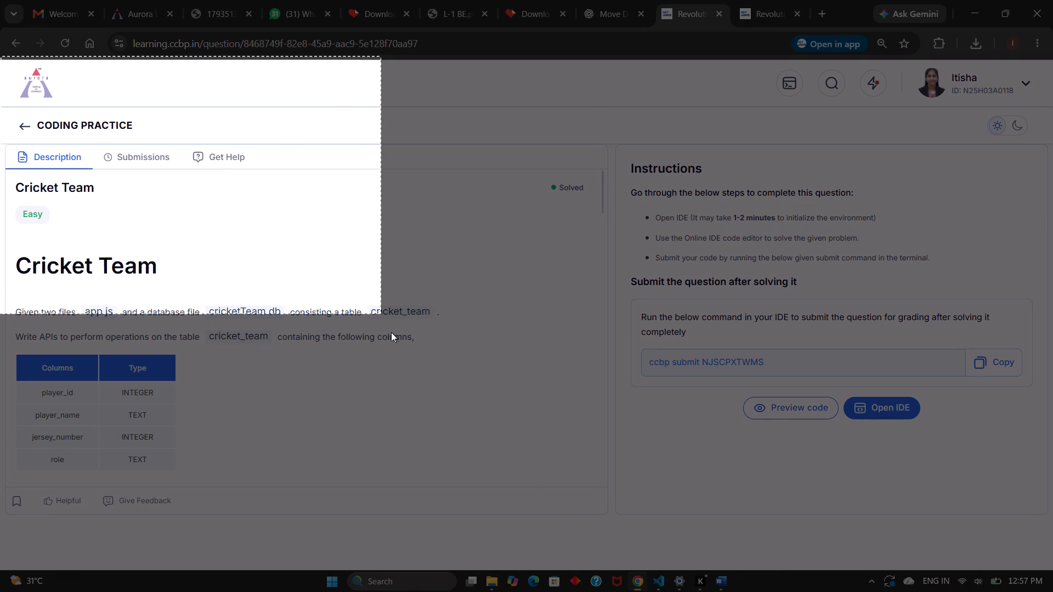
scroll(396, 346, up, 1)
drag(391, 332, 1052, 569)
scroll(645, 553, right, 4)
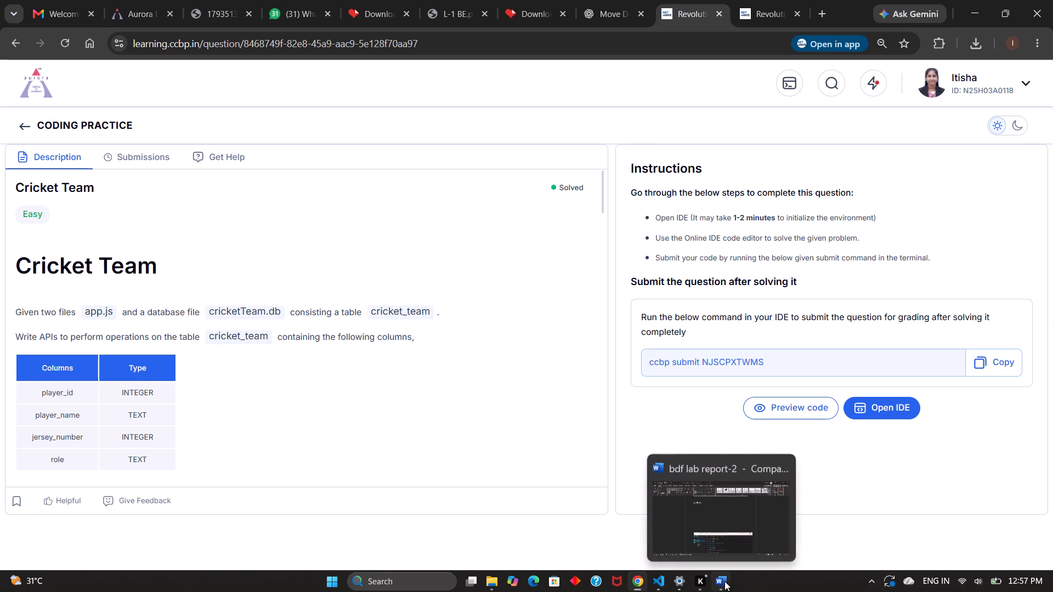
Switch to the Word report and paste the Cricket Team question screenshot under the Question-3 heading.
click(743, 528)
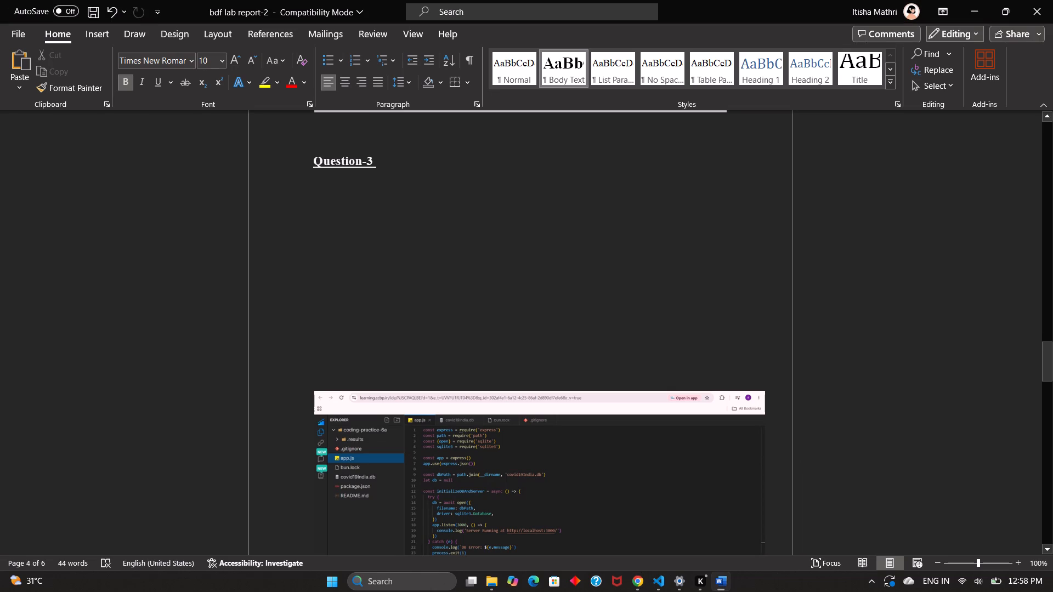
key(ctrl+v)
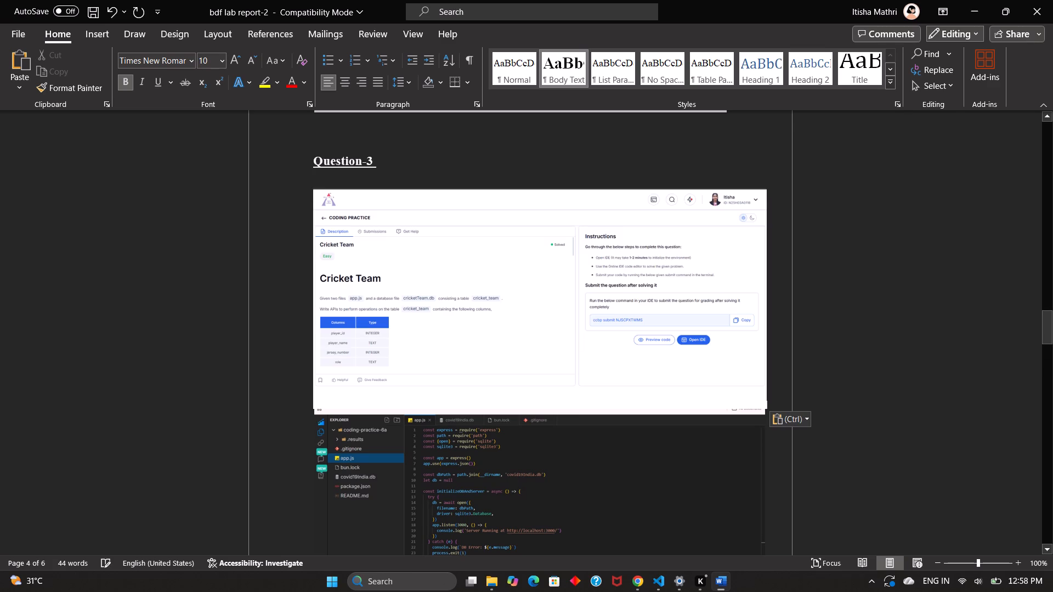
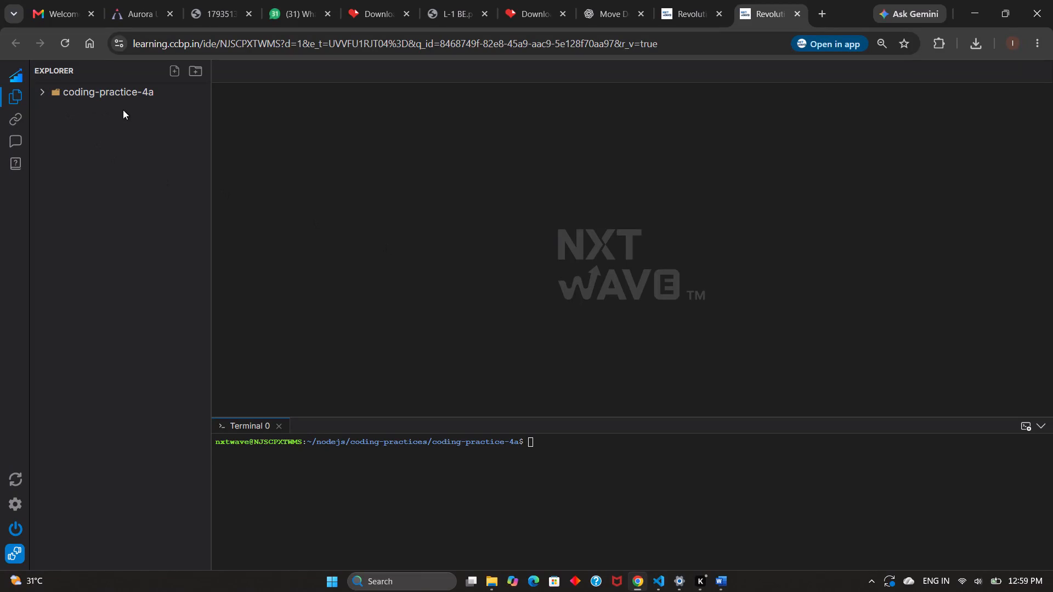
Open app.js from the coding-practice-4a folder in the Cricket Team IDE.
click(140, 82)
click(137, 93)
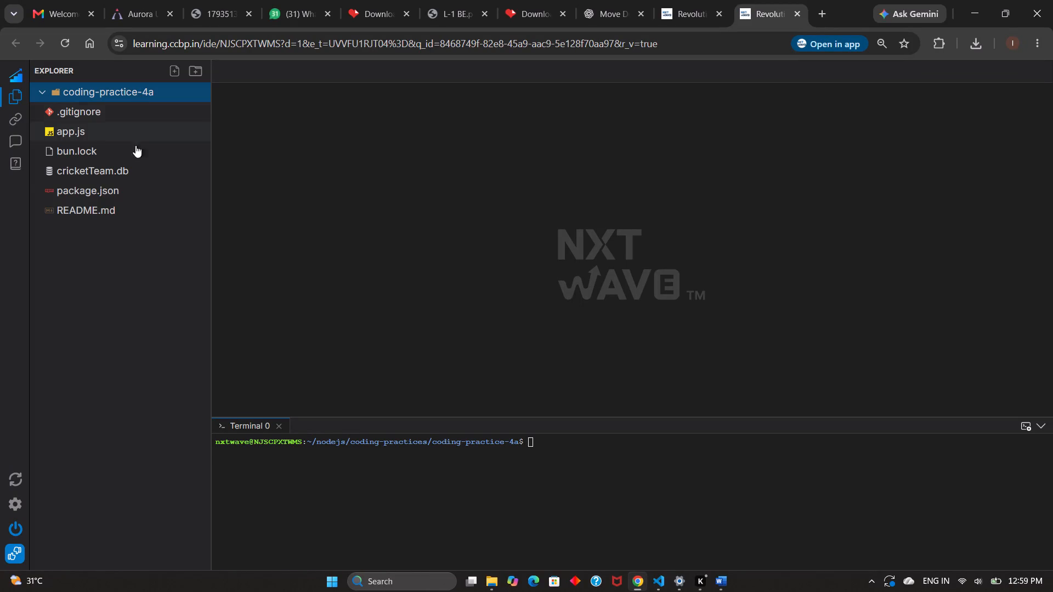
click(137, 132)
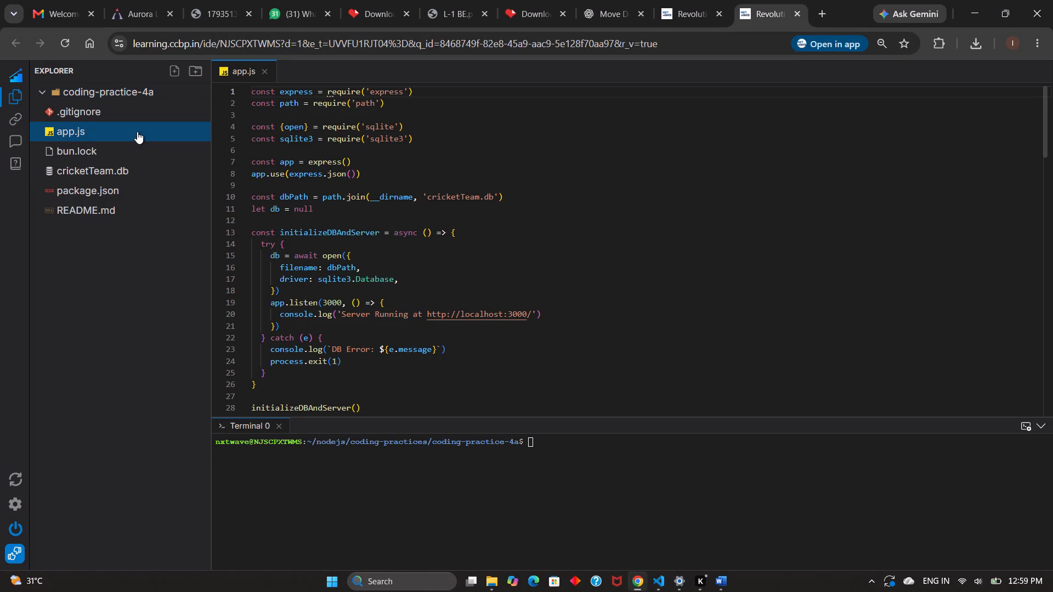
Install the project dependencies with npm i, followed by the sqlite and sqlite3 packages, in the IDE terminal.
click(590, 457)
text(npm i)
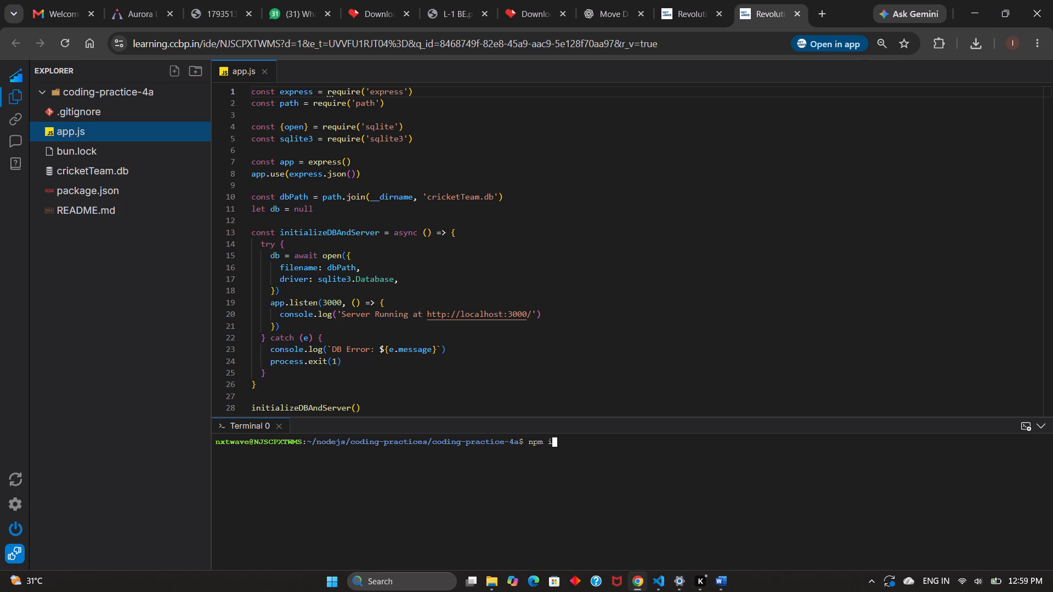
key(Return)
text(npm i)
key(space)
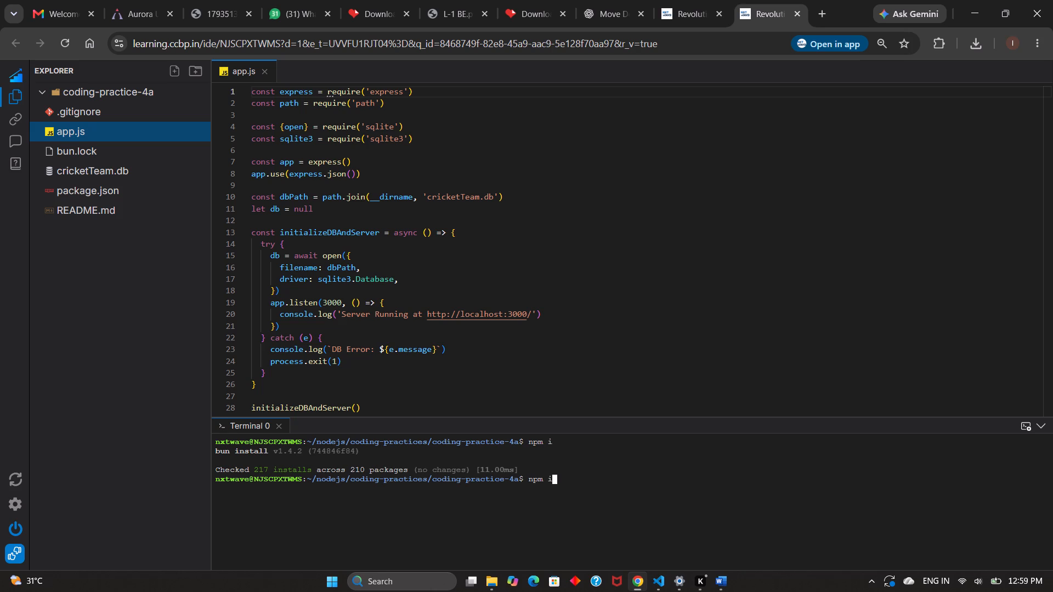
text(sqlite sqlite3)
key(Return)
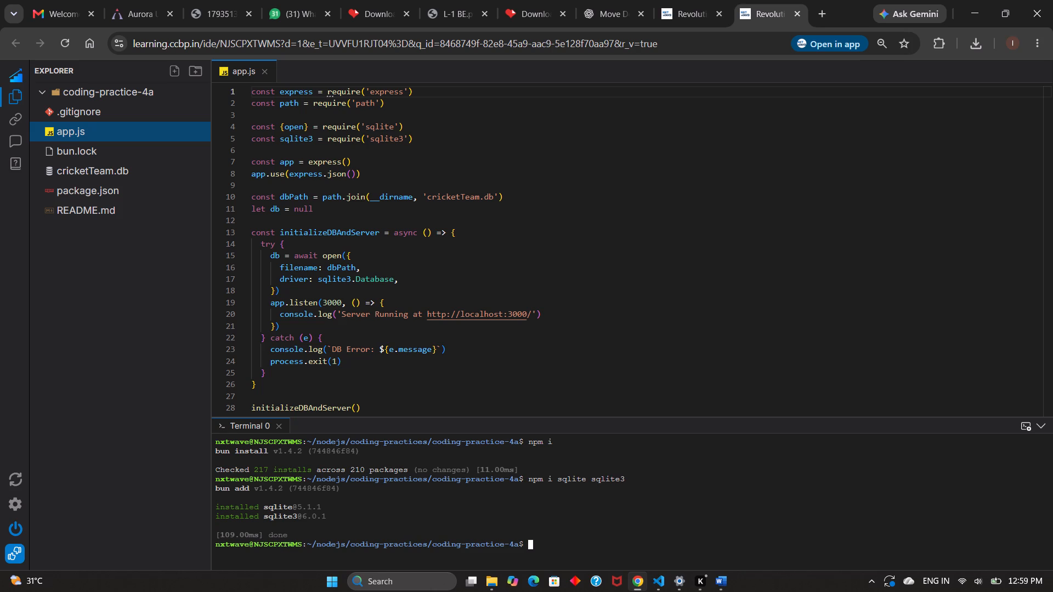
Start the server in the terminal with node app.js, and stop it once it is running.
text(node)
key(space)
text(app.js)
key(Return)
key(ctrl+c)
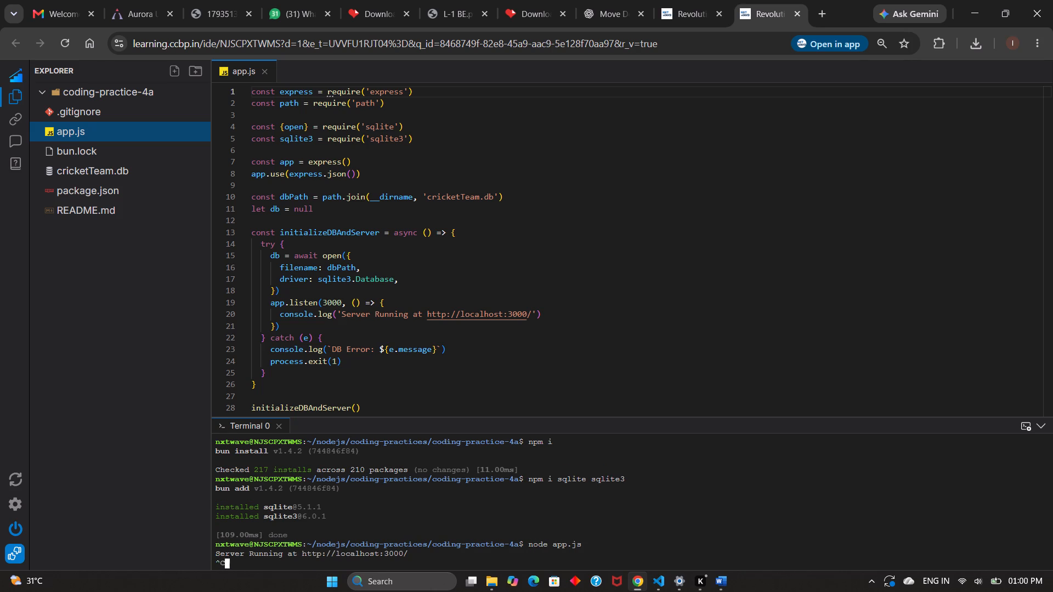
Copy the submit command from the Cricket Team question page and run it in the IDE terminal.
click(674, 6)
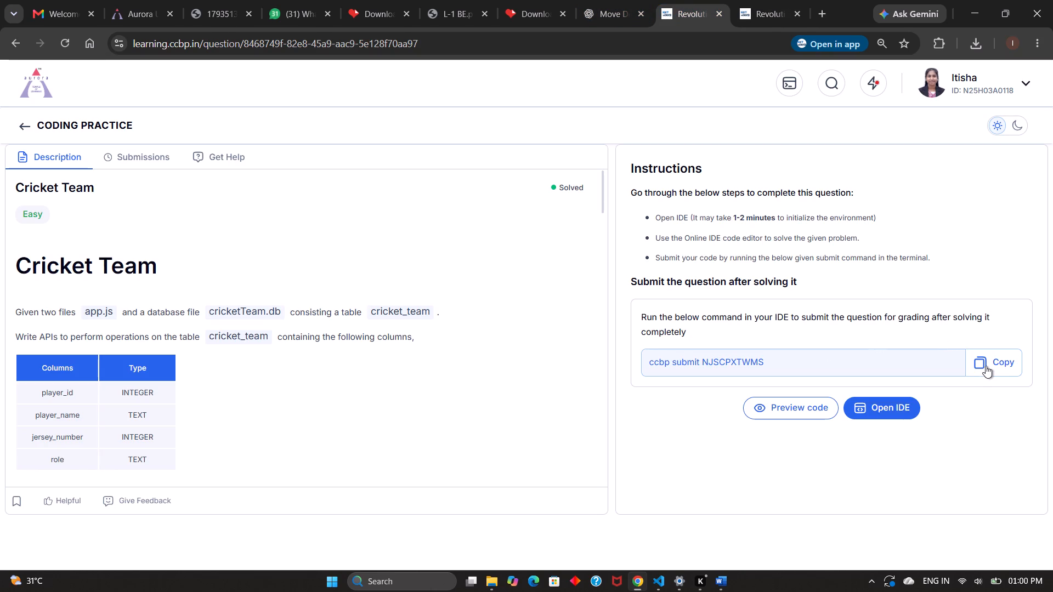
click(986, 366)
click(803, 0)
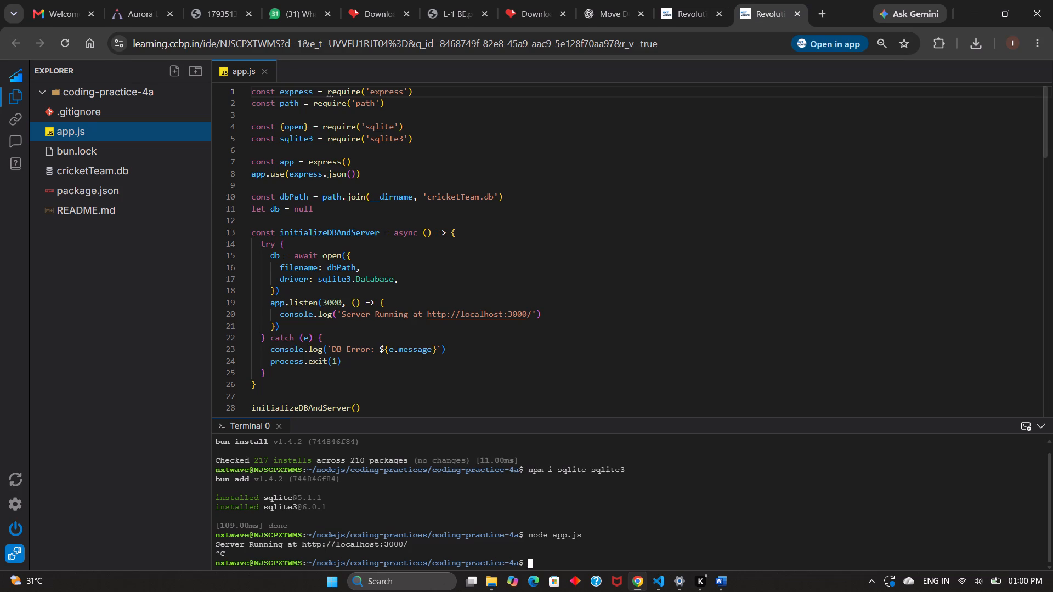
right_click(575, 561)
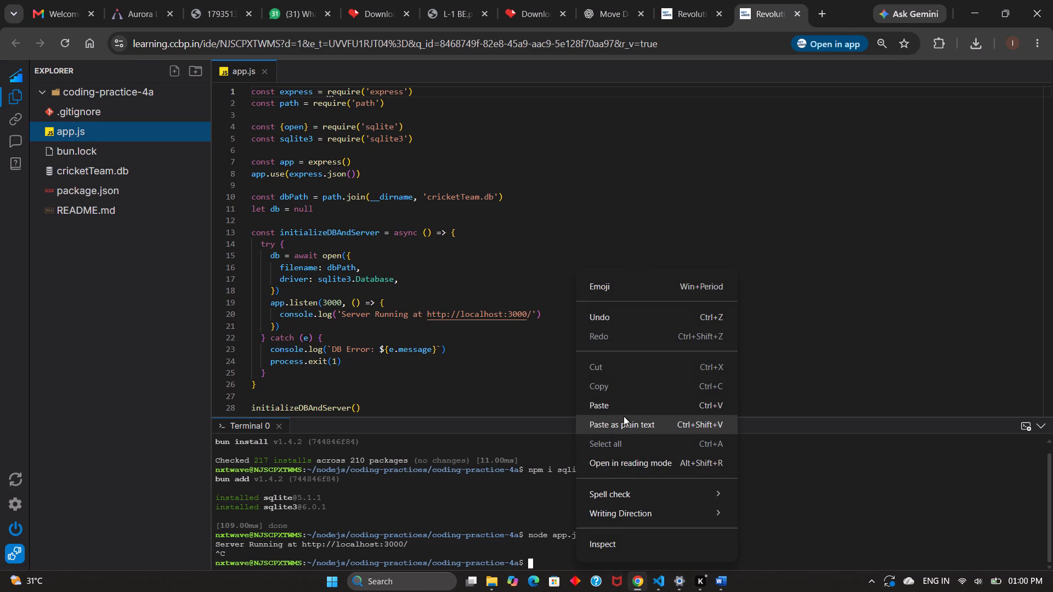
click(625, 411)
key(Return)
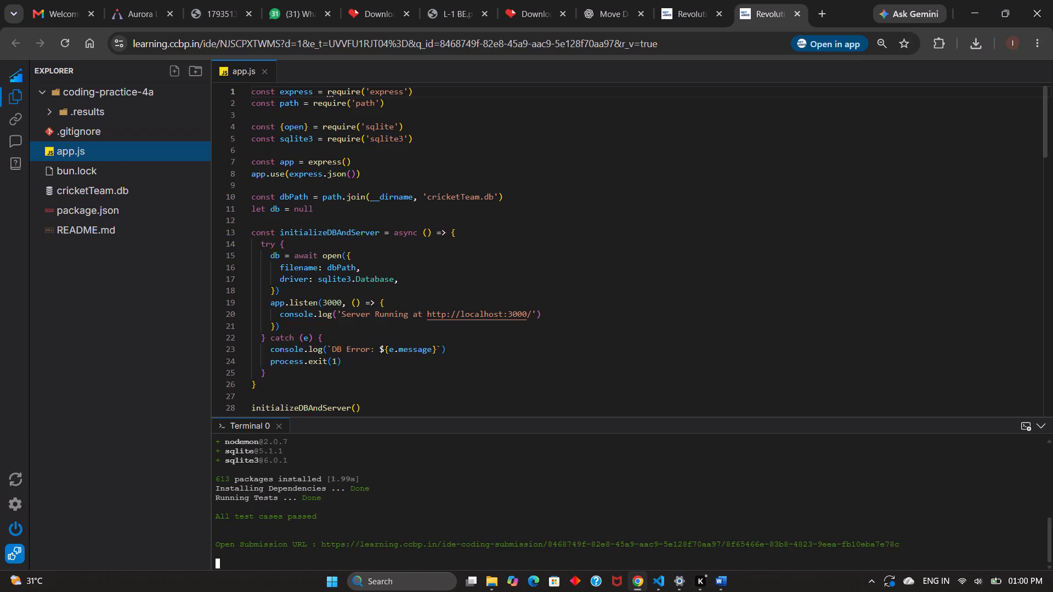
Capture a screenshot of the IDE with the Chrome profile pop-up open, including the address bar but excluding the tab strip and taskbar.
click(1008, 40)
key(Print)
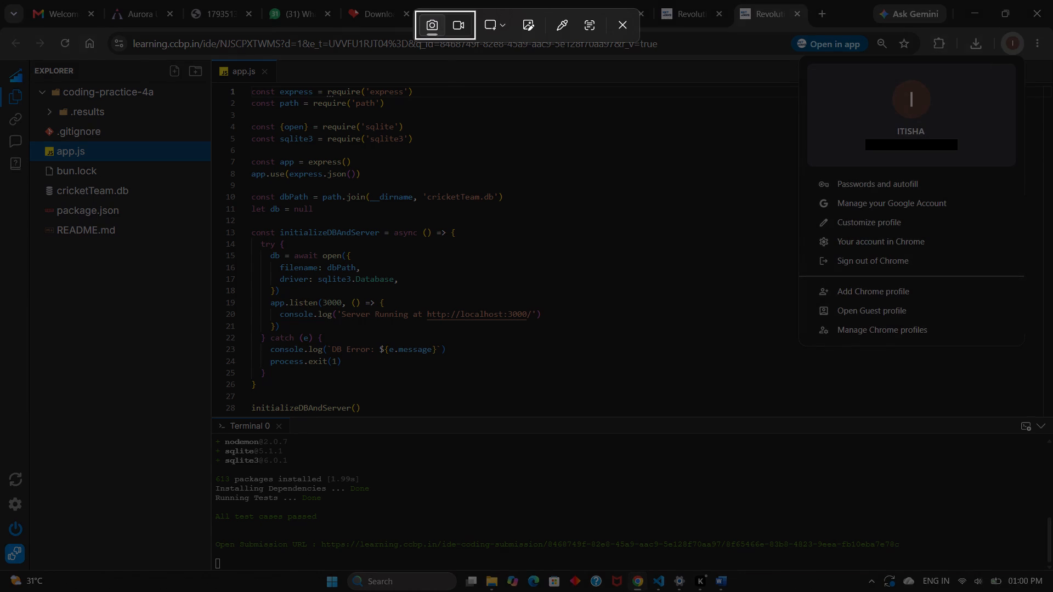
drag(3, 33, 1051, 591)
scroll(480, 200, right, 2)
scroll(882, 421, right, 2)
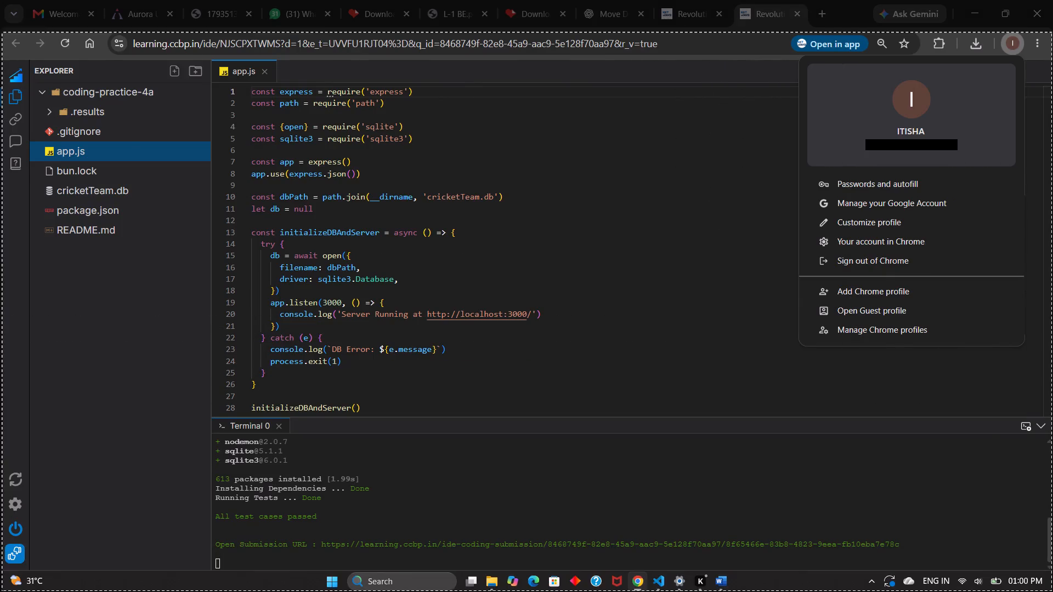
drag(1051, 591, 1052, 568)
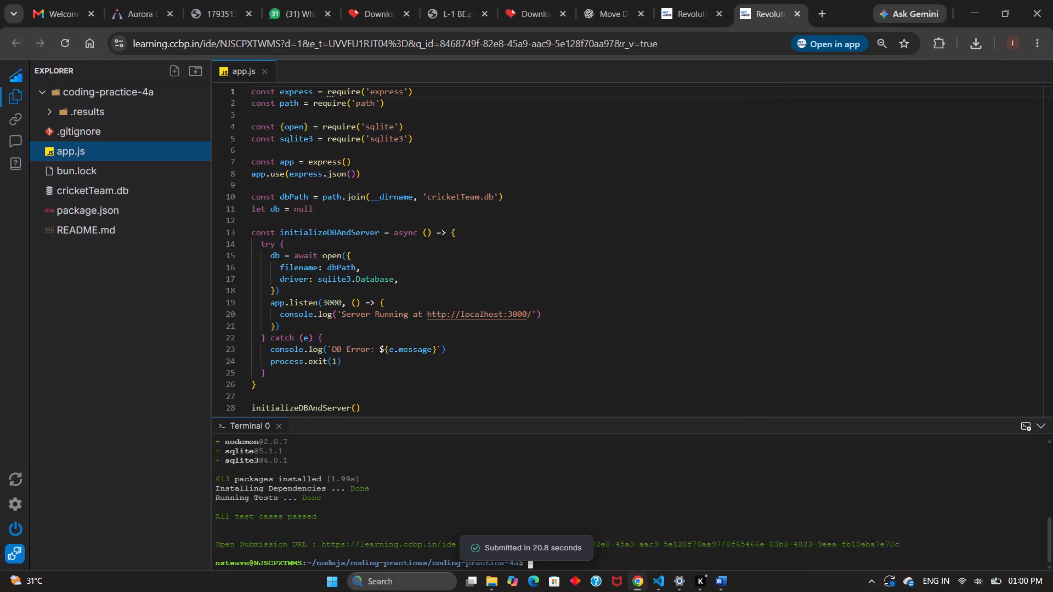
Switch to the Word report and look through its pages, comparing the screenshots under each question heading up to Question-3.
click(754, 526)
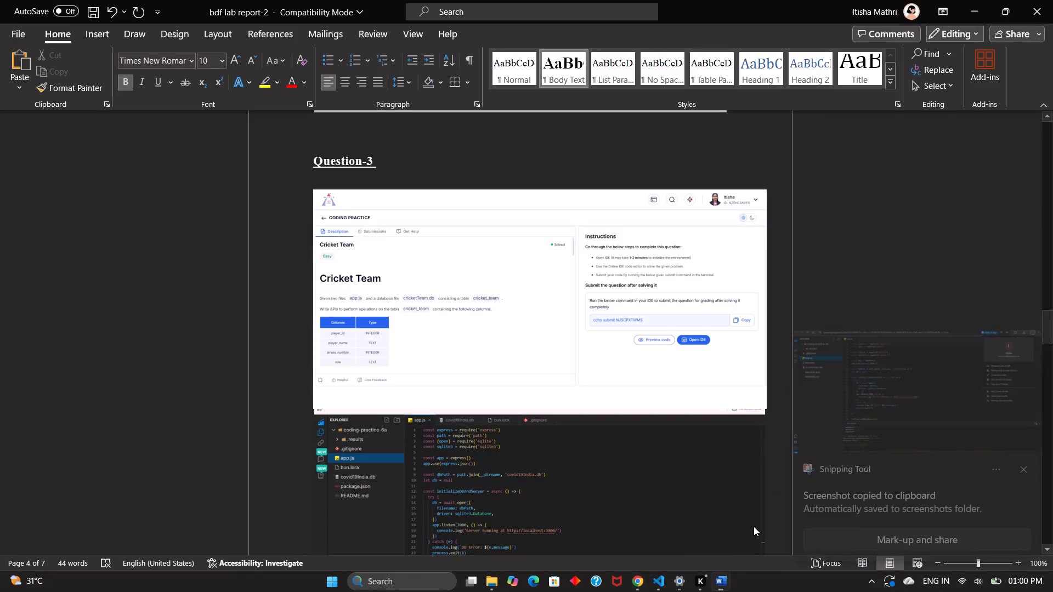
scroll(728, 412, up, 1)
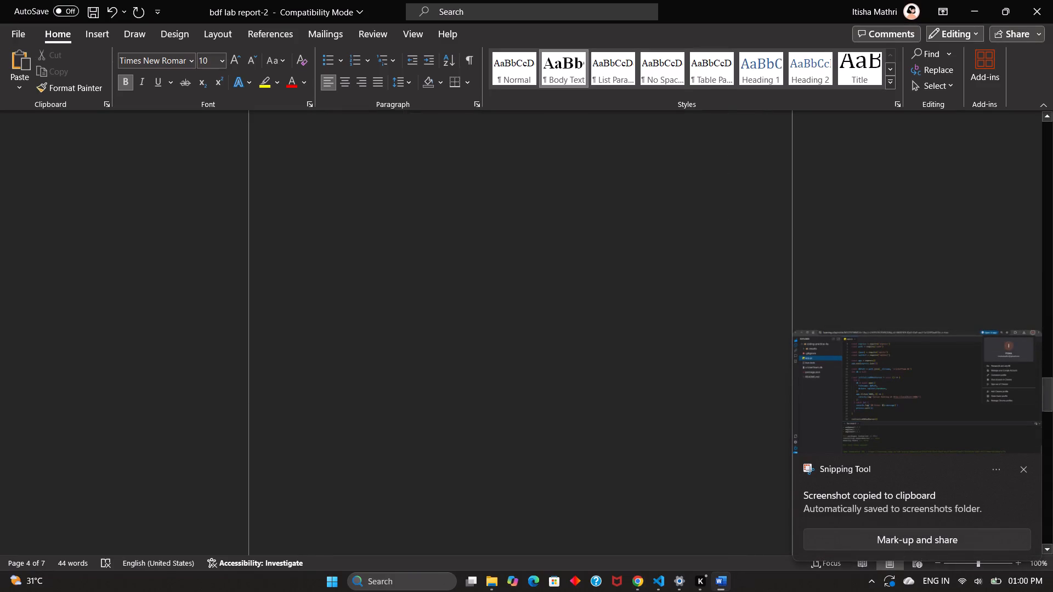
scroll(728, 412, up, 1)
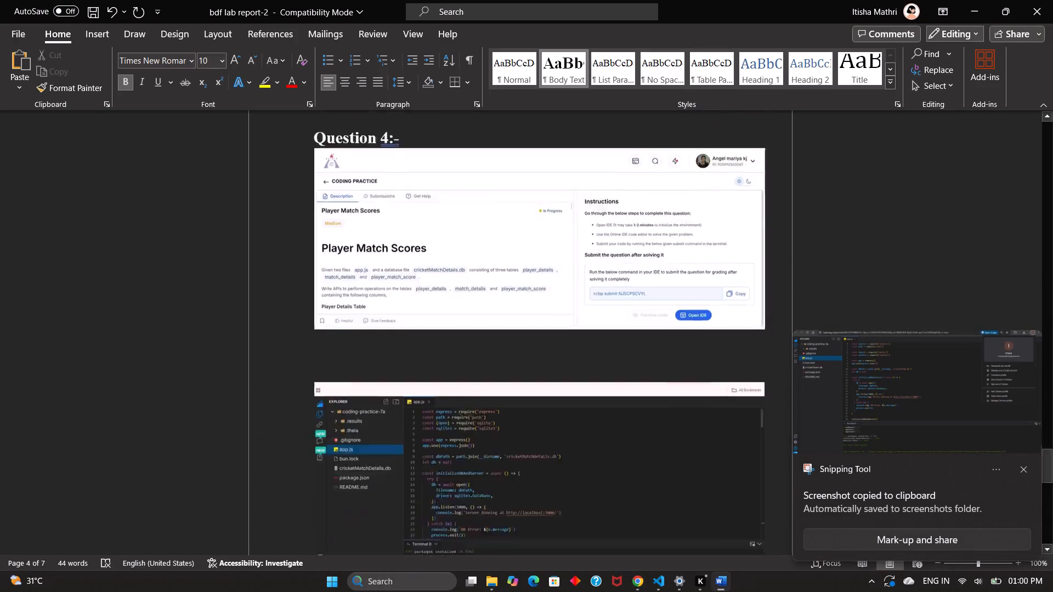
scroll(728, 412, up, 2)
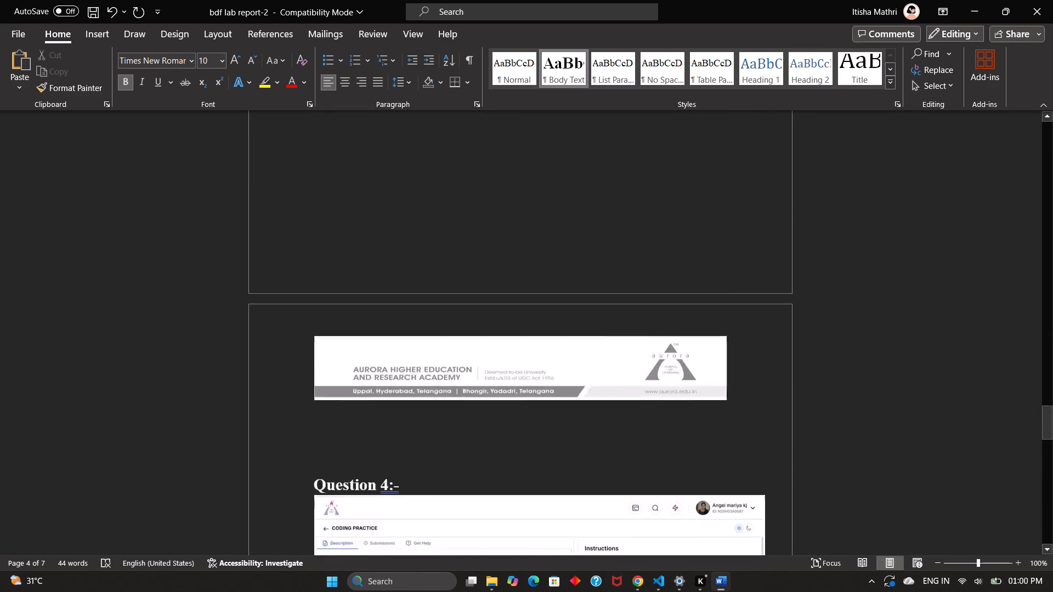
scroll(728, 412, up, 1)
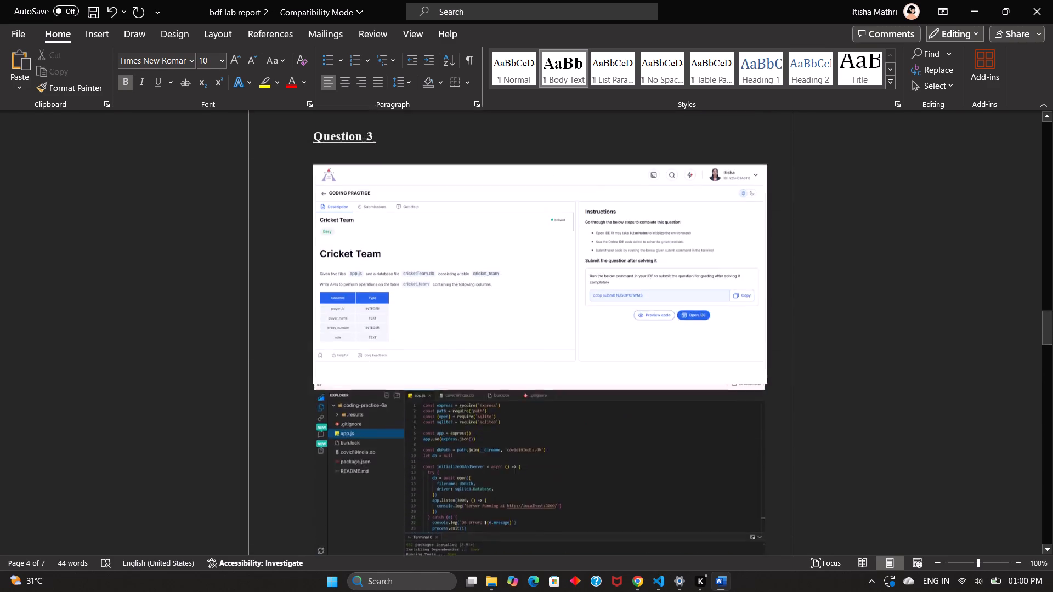
scroll(728, 412, up, 1)
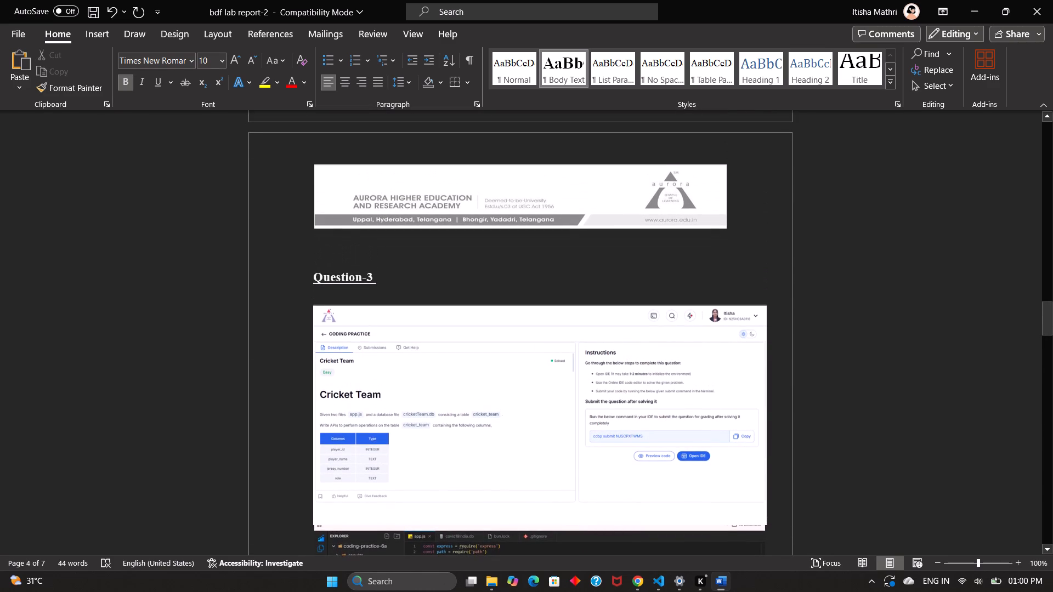
scroll(728, 412, up, 6)
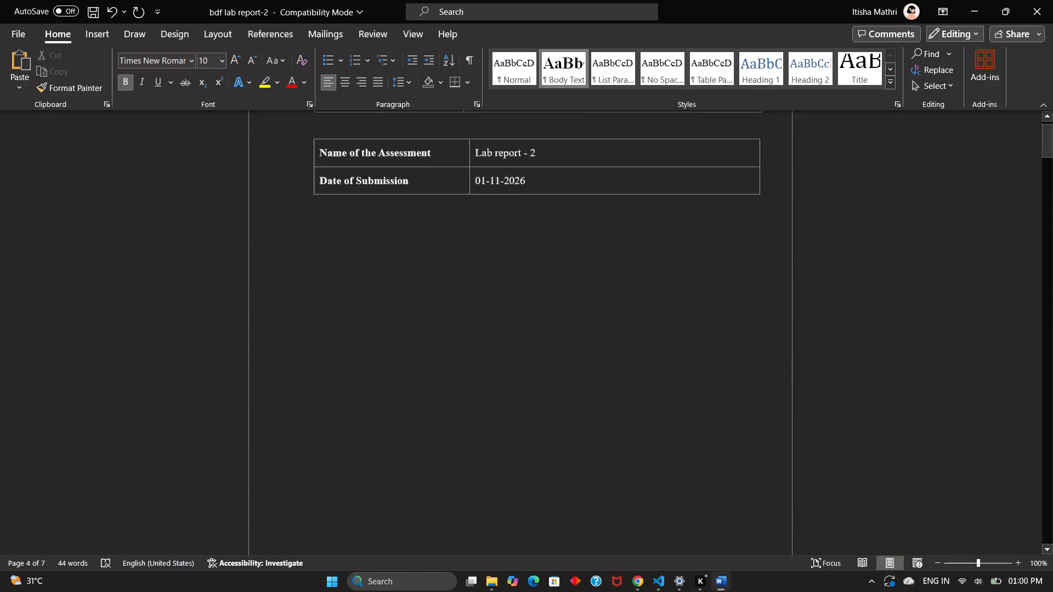
scroll(728, 412, up, 1)
scroll(728, 412, down, 1)
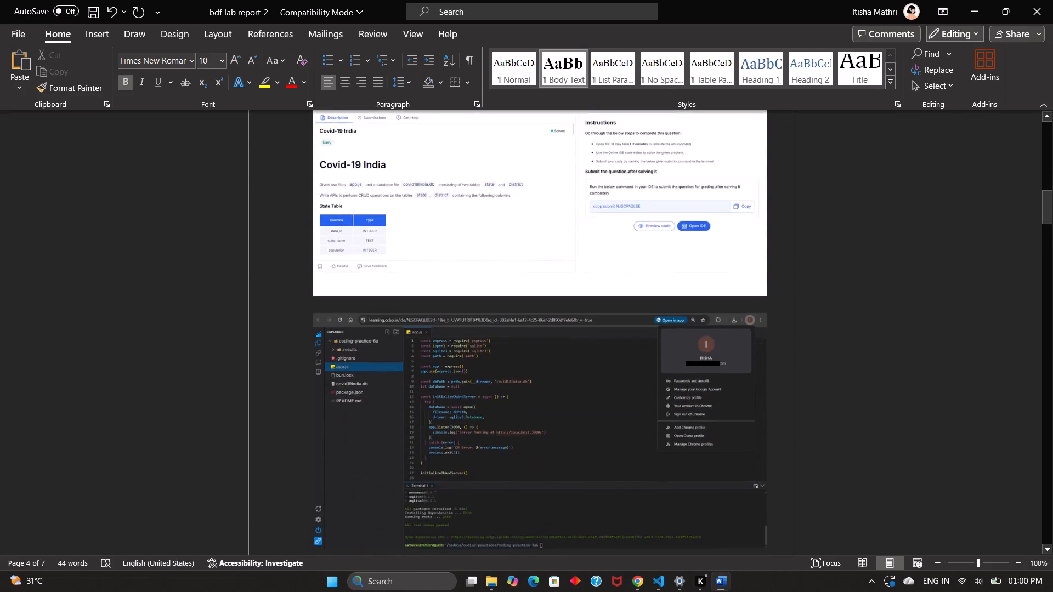
scroll(728, 412, down, 2)
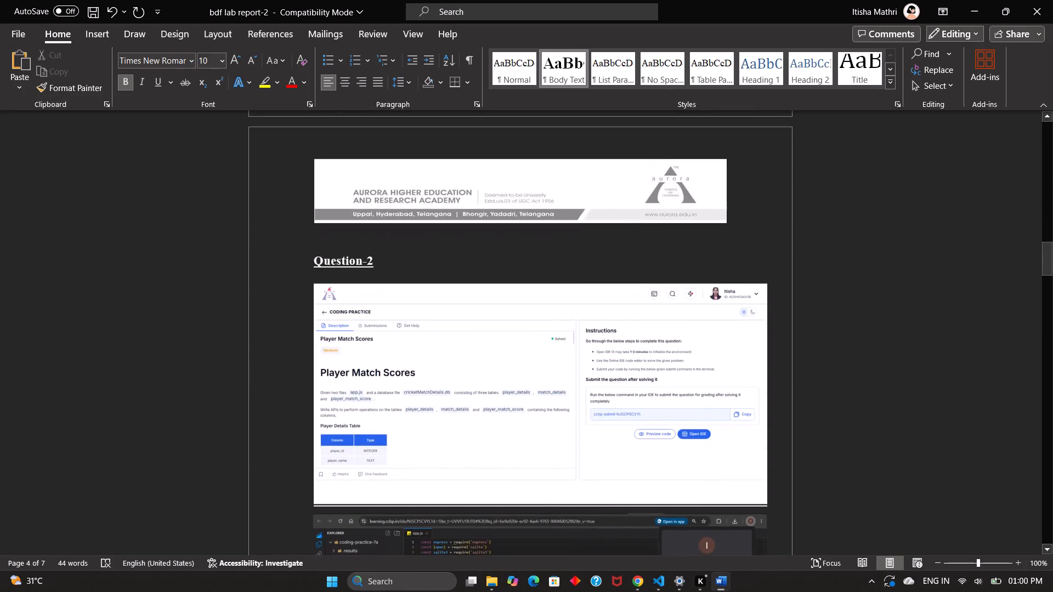
scroll(728, 412, down, 2)
key(period)
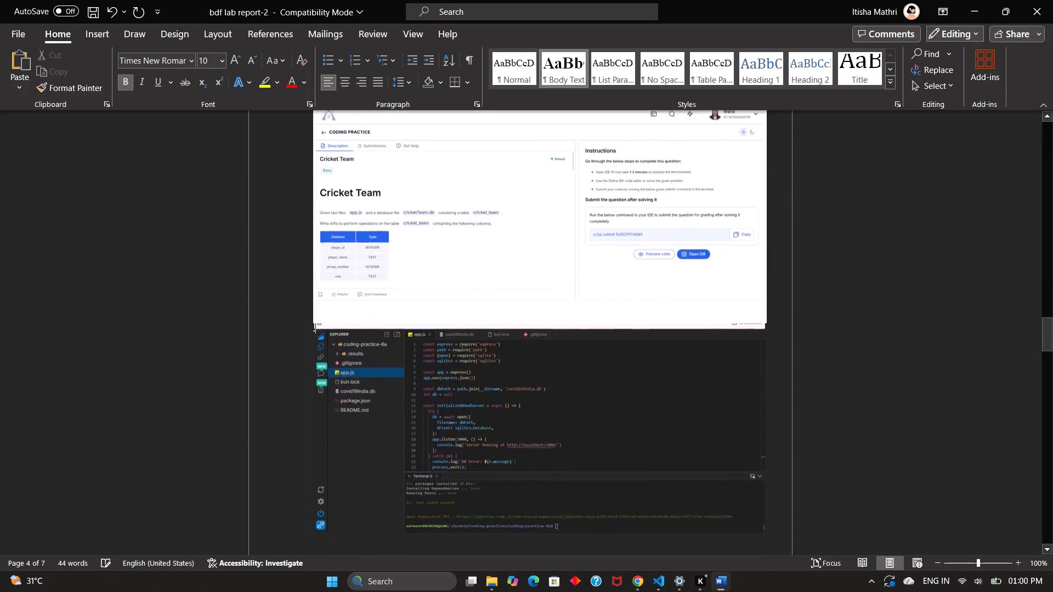
scroll(728, 412, down, 2)
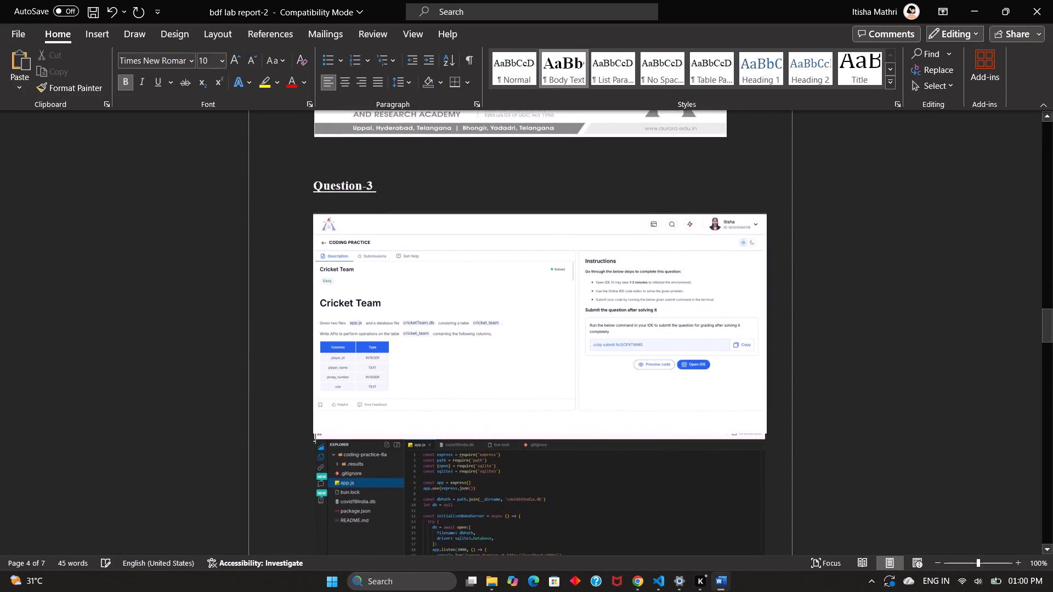
click(681, 338)
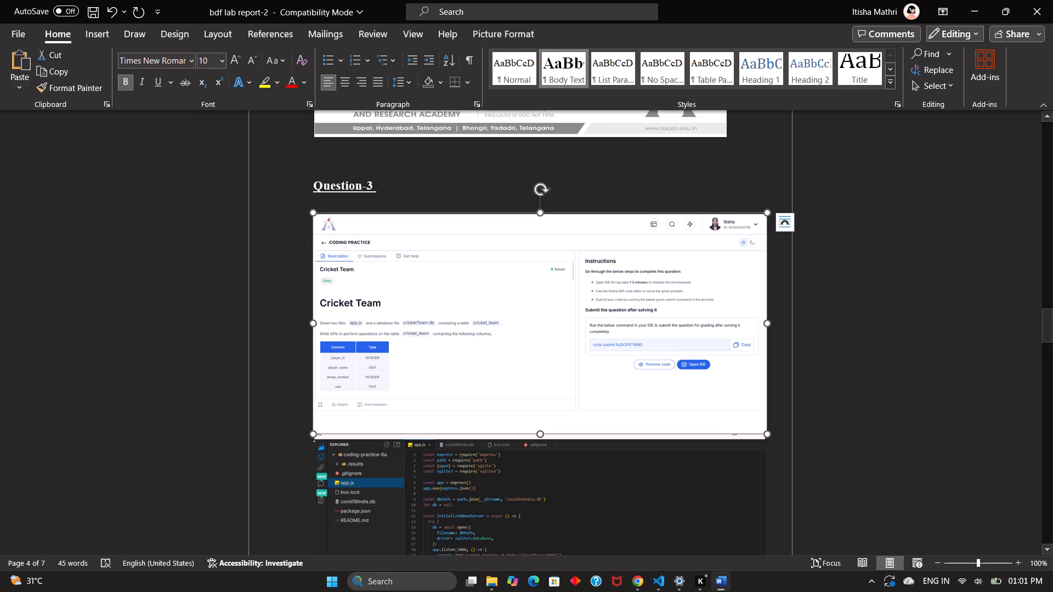
Delete the old Player Match Scores screenshots in the Question 4 section: the test results, the code editor and the question page.
scroll(681, 338, down, 2)
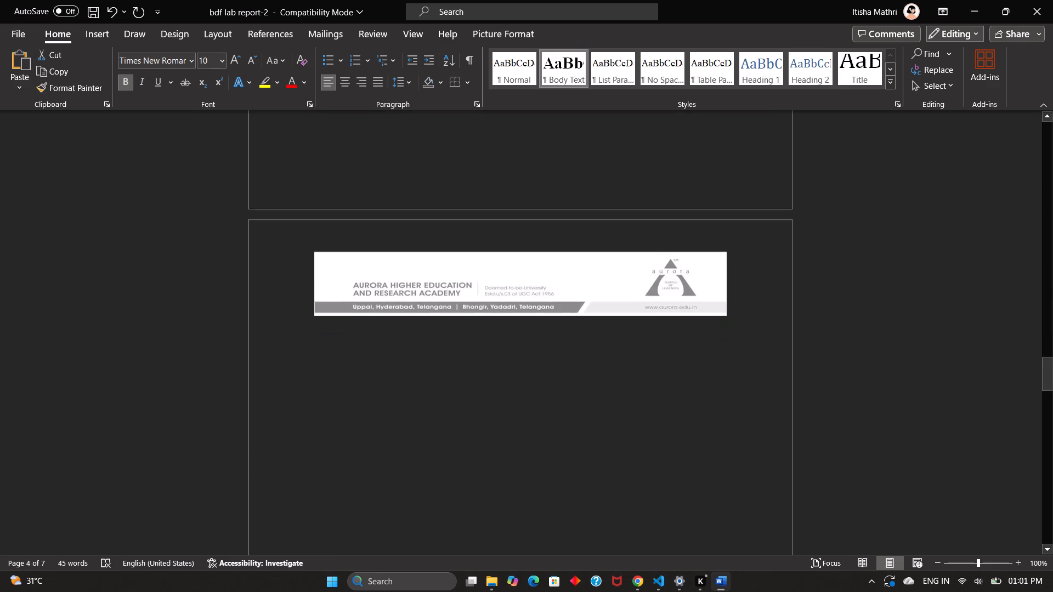
scroll(681, 338, down, 3)
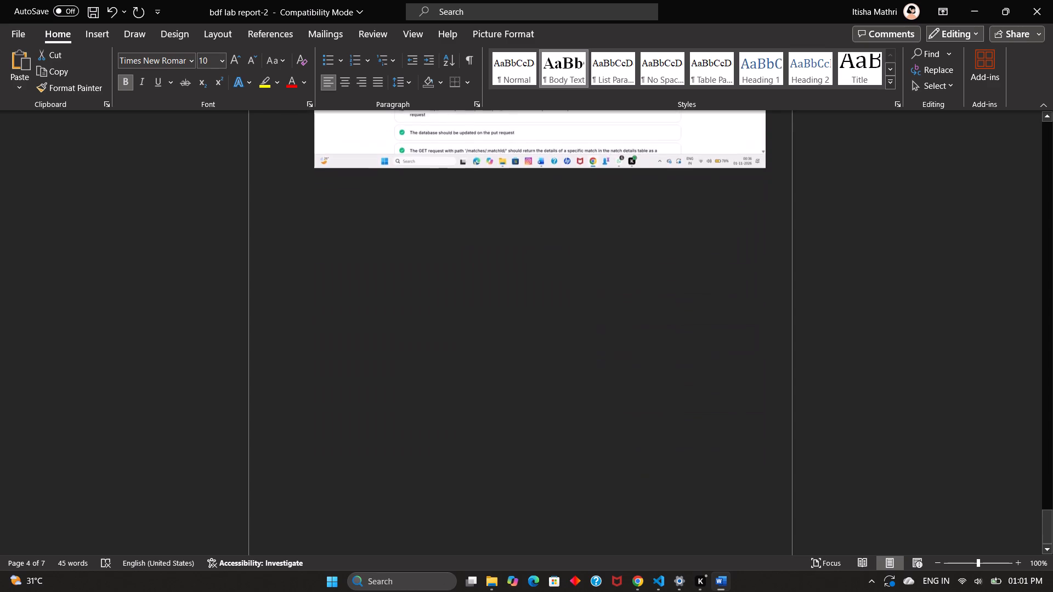
scroll(681, 338, down, 1)
scroll(681, 338, up, 1)
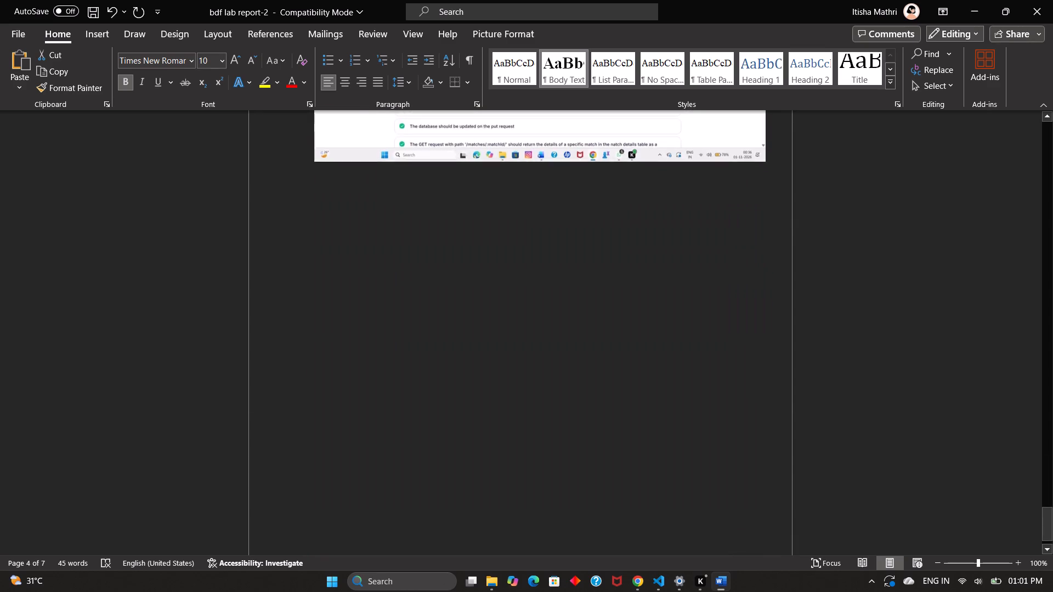
click(667, 349)
key(BackSpace)
scroll(667, 349, up, 1)
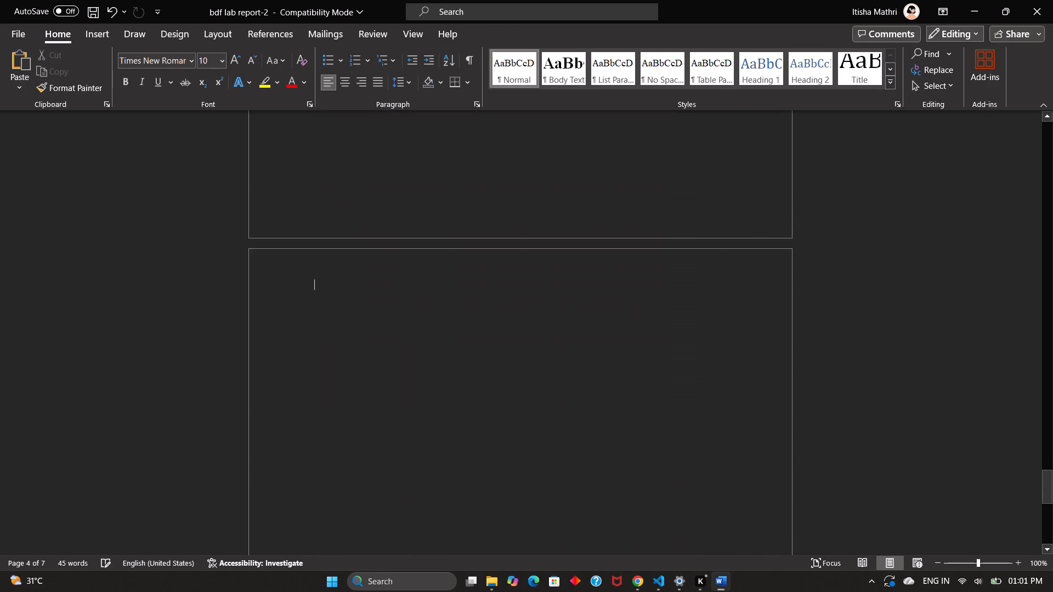
scroll(667, 349, up, 1)
click(667, 349)
key(BackSpace)
scroll(667, 349, up, 1)
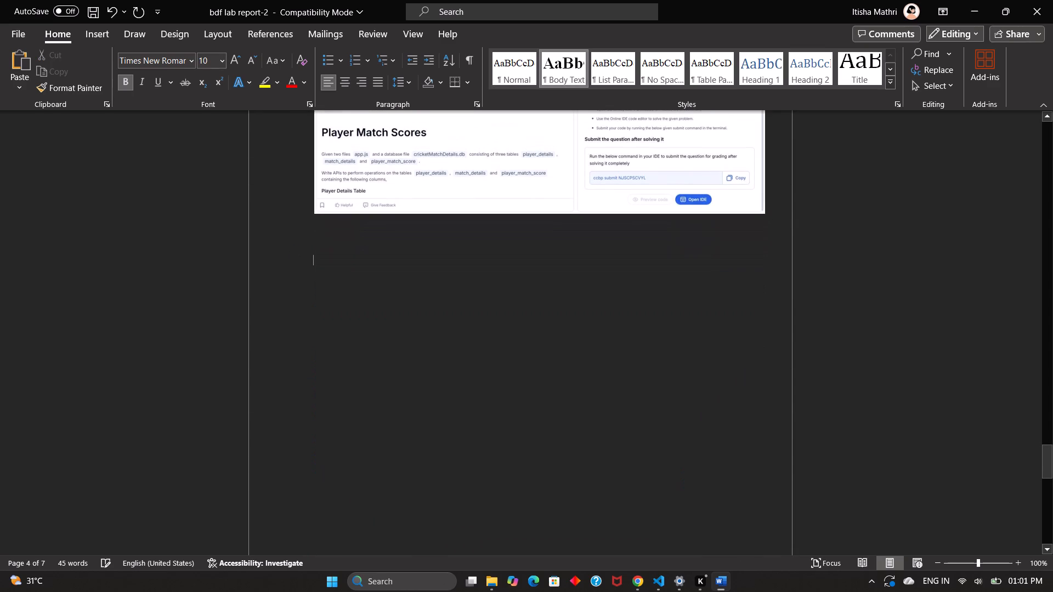
scroll(667, 349, up, 1)
click(637, 358)
key(BackSpace)
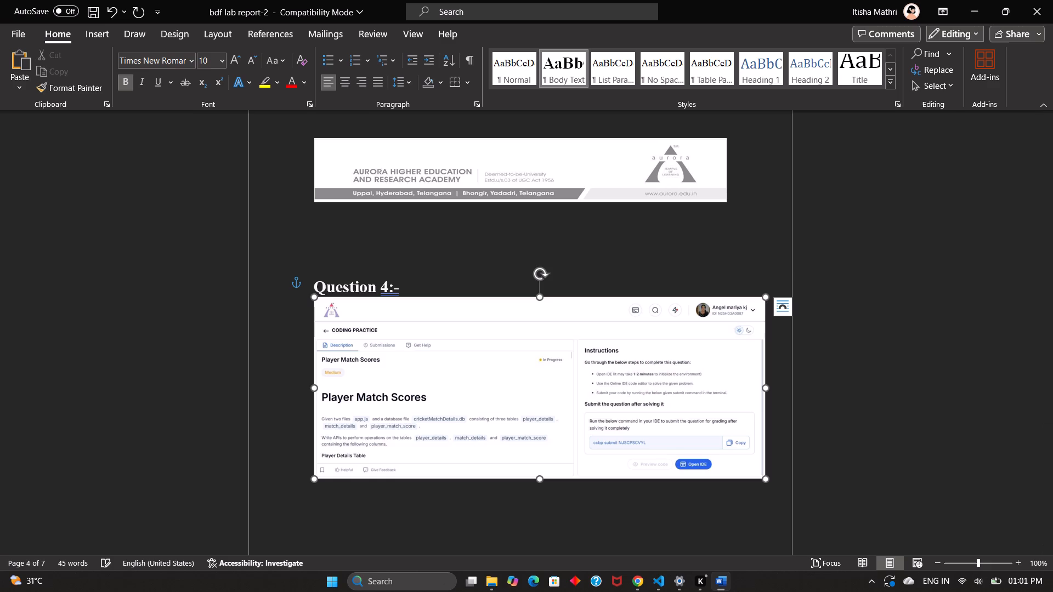
click(637, 358)
key(BackSpace)
scroll(637, 358, up, 1)
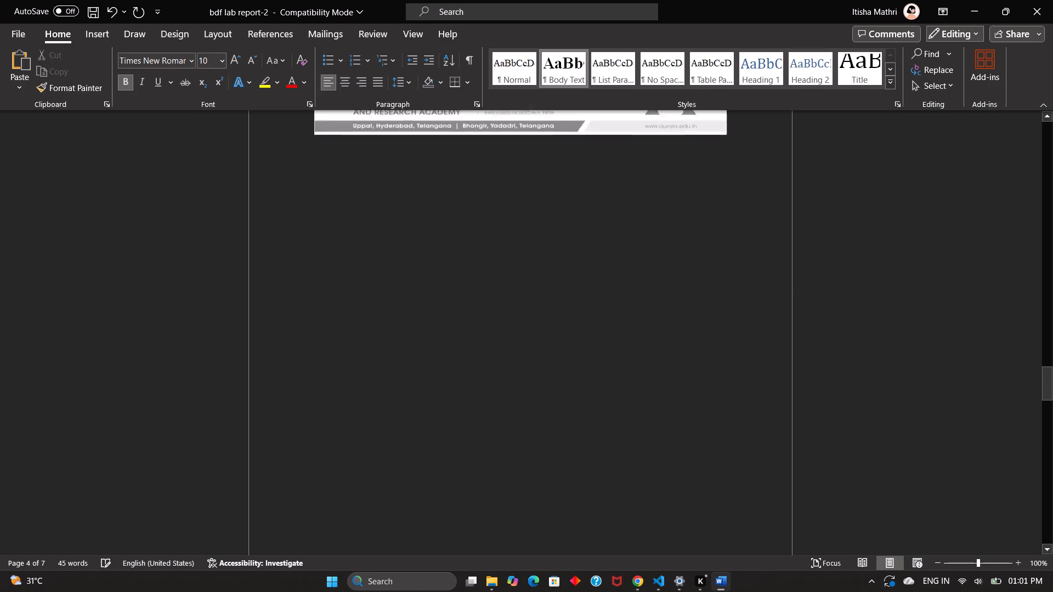
scroll(637, 358, up, 2)
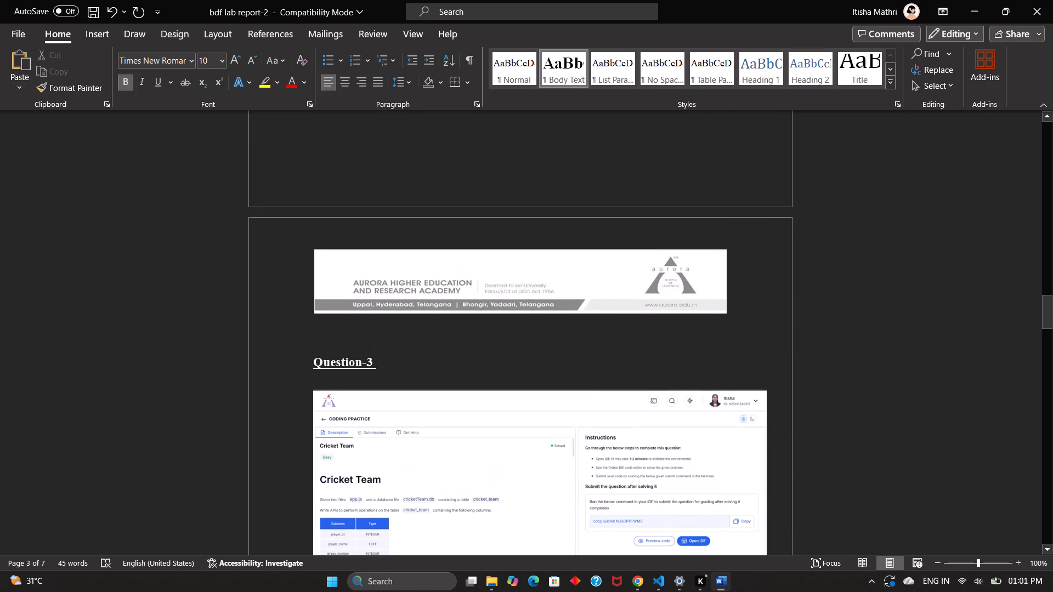
Replace the old code editor screenshot under Question-3 with the newly captured Cricket Team IDE screenshot.
scroll(637, 358, right, 1)
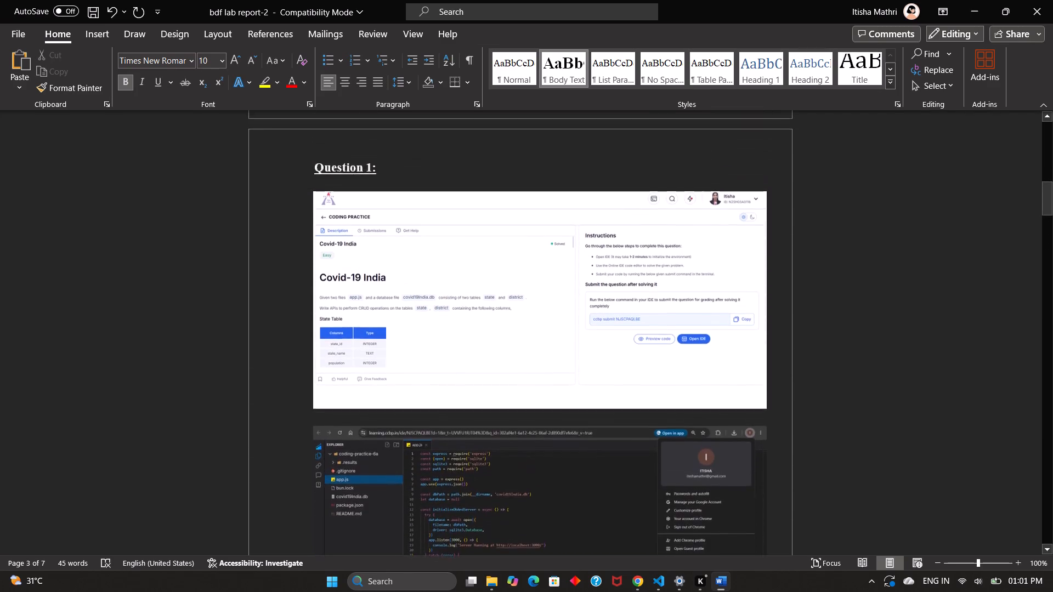
scroll(637, 358, right, 1)
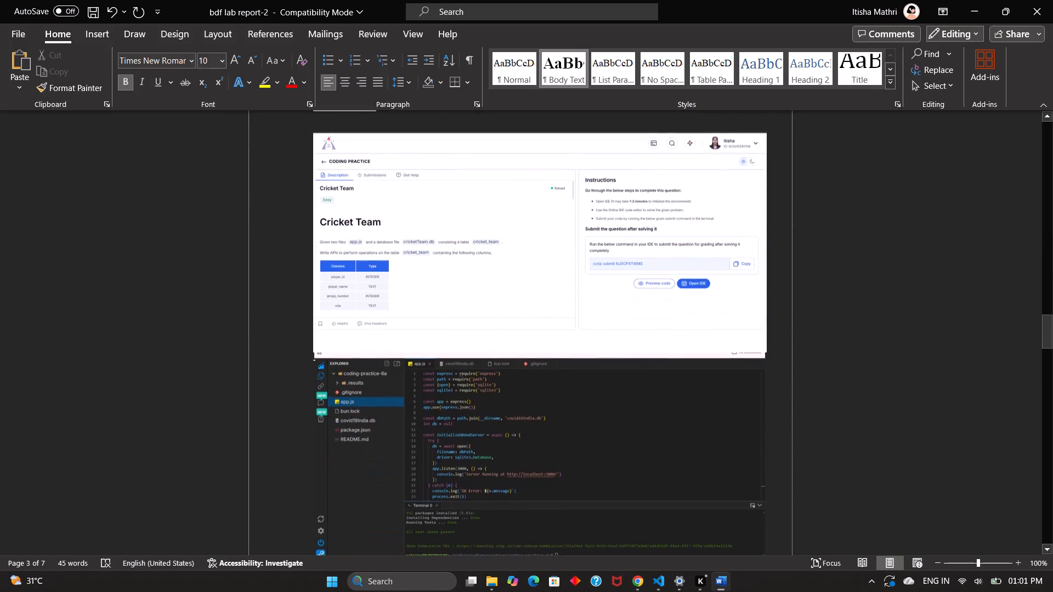
scroll(637, 358, right, 1)
click(627, 479)
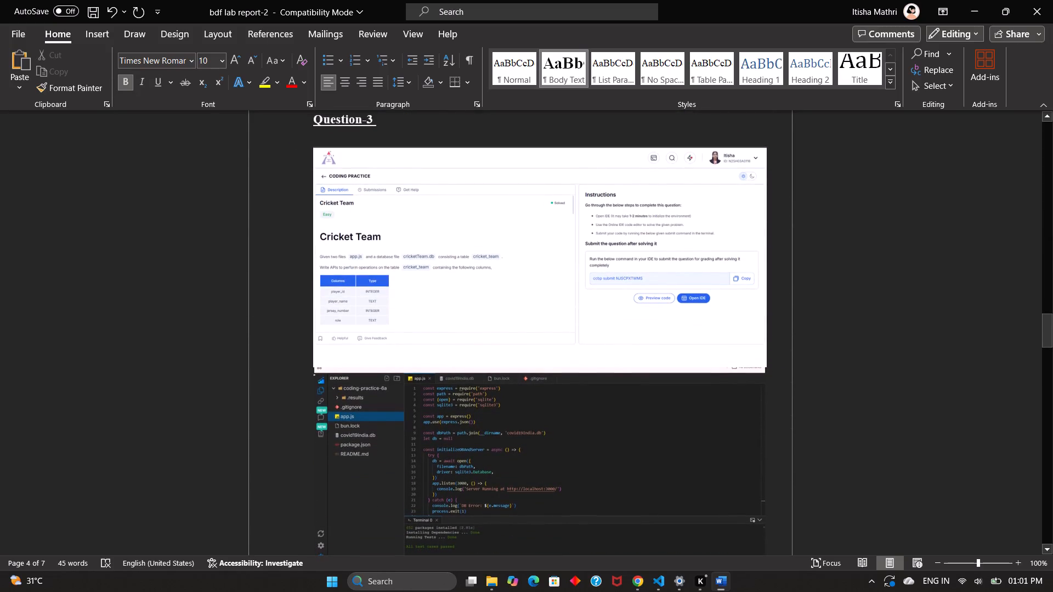
key(BackSpace)
key(ctrl+v)
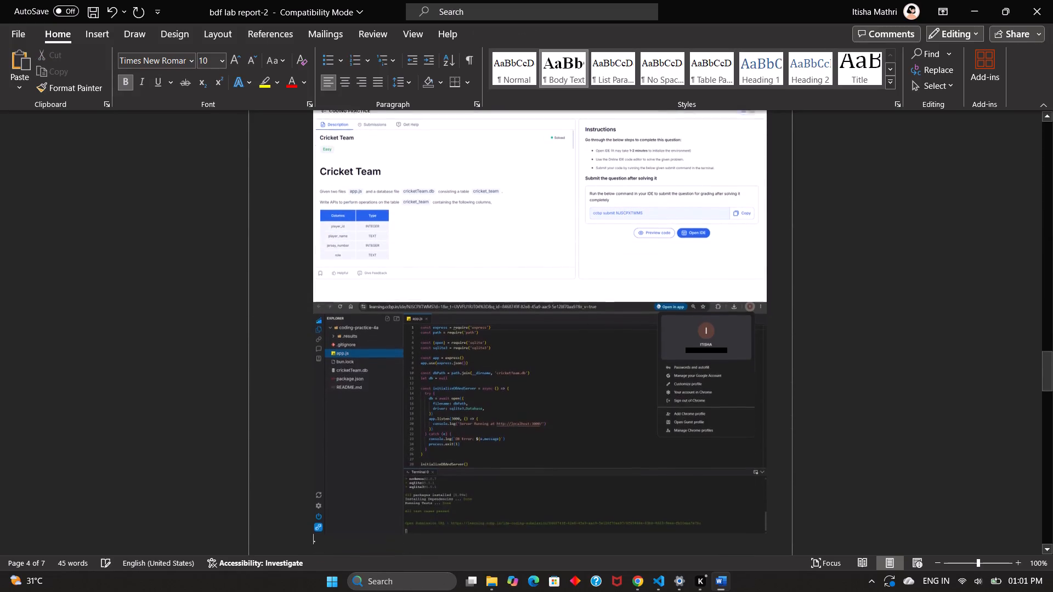
Format the "Question 4:-" heading as 14 pt underlined text and start a new line beneath it.
scroll(627, 479, right, 1)
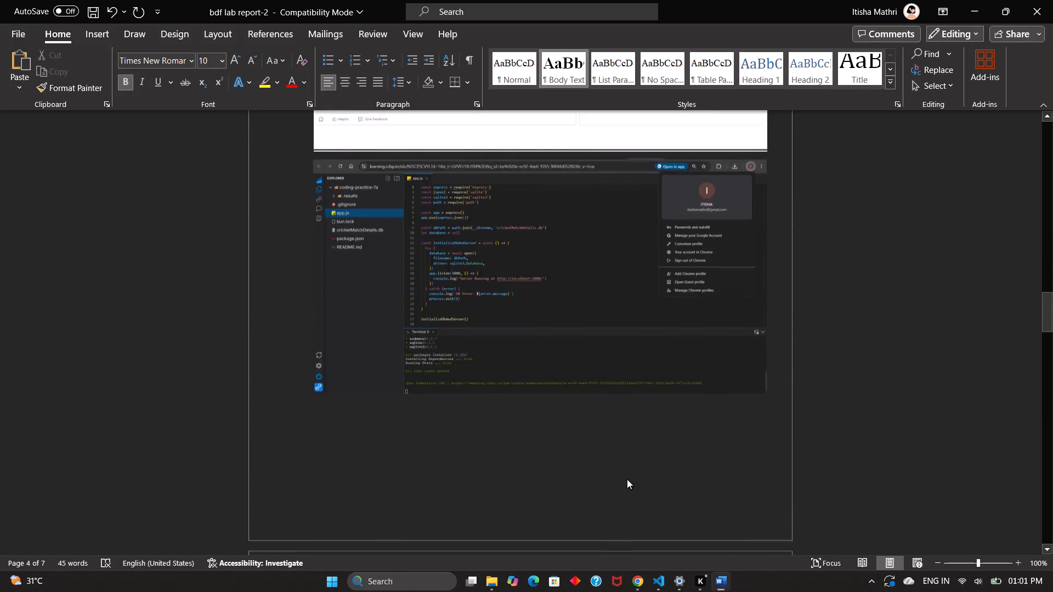
scroll(627, 479, right, 1)
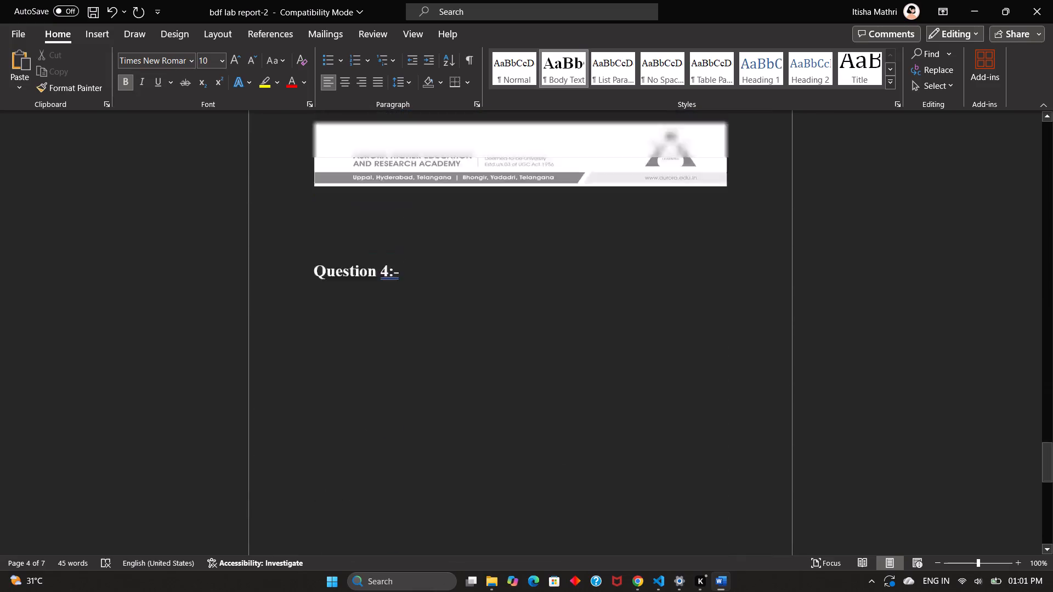
scroll(627, 479, right, 1)
scroll(621, 489, up, 1)
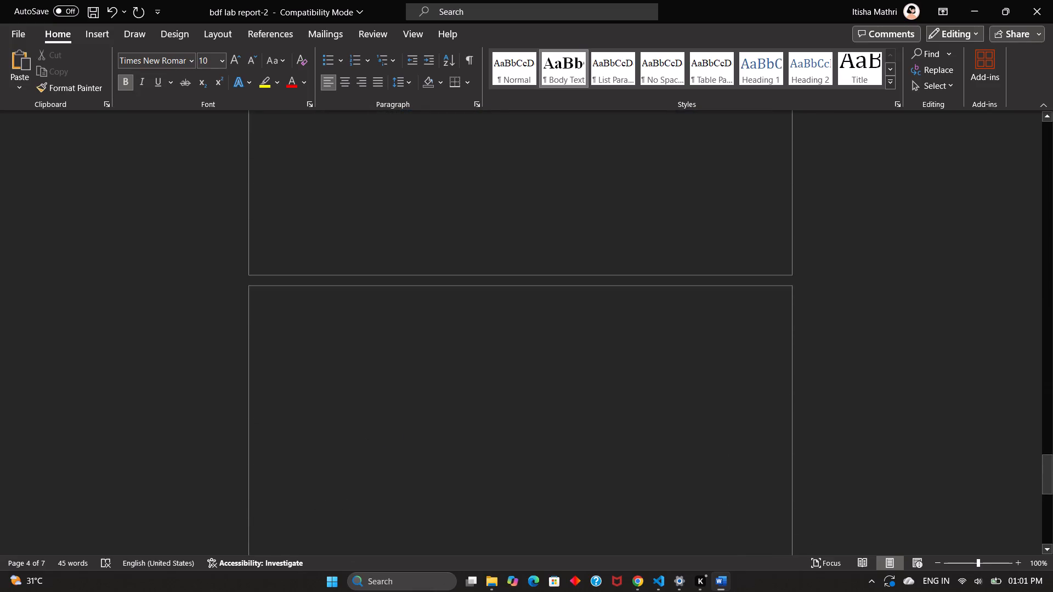
scroll(621, 489, up, 1)
scroll(620, 489, down, 1)
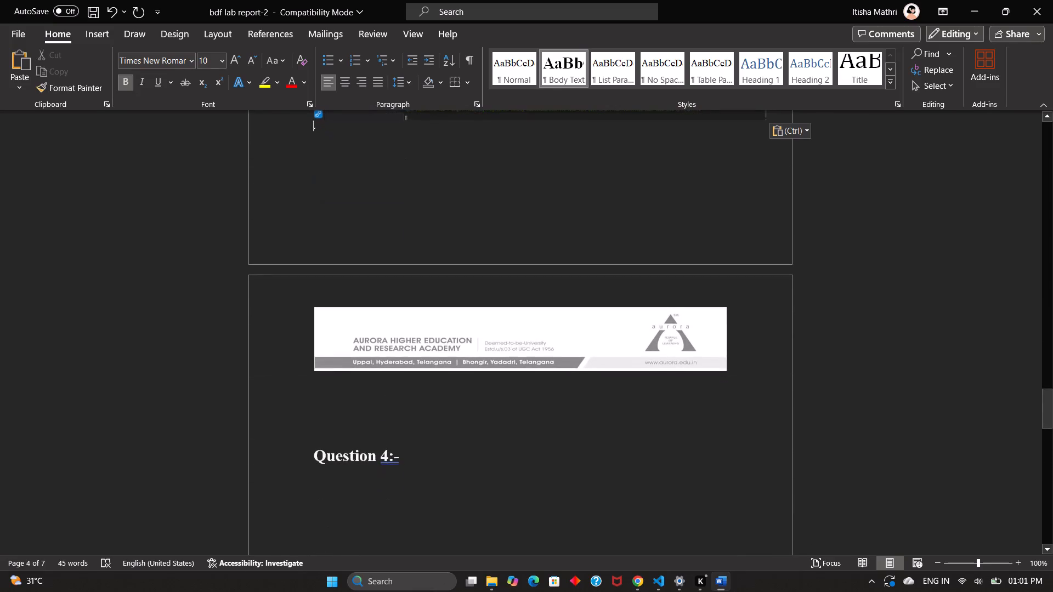
drag(429, 463, 304, 448)
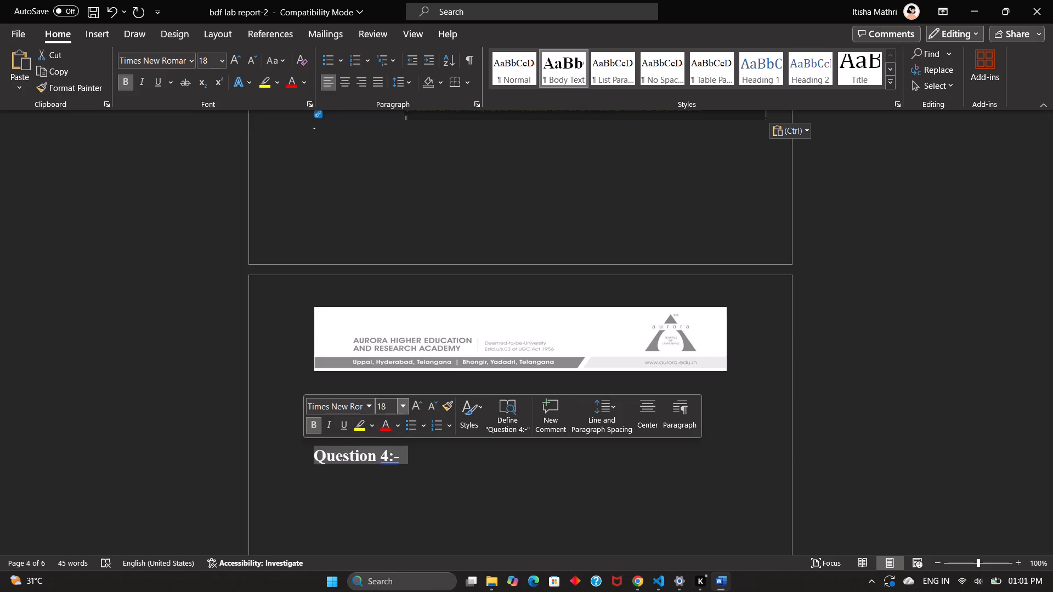
click(390, 405)
key(BackSpace)
text(14)
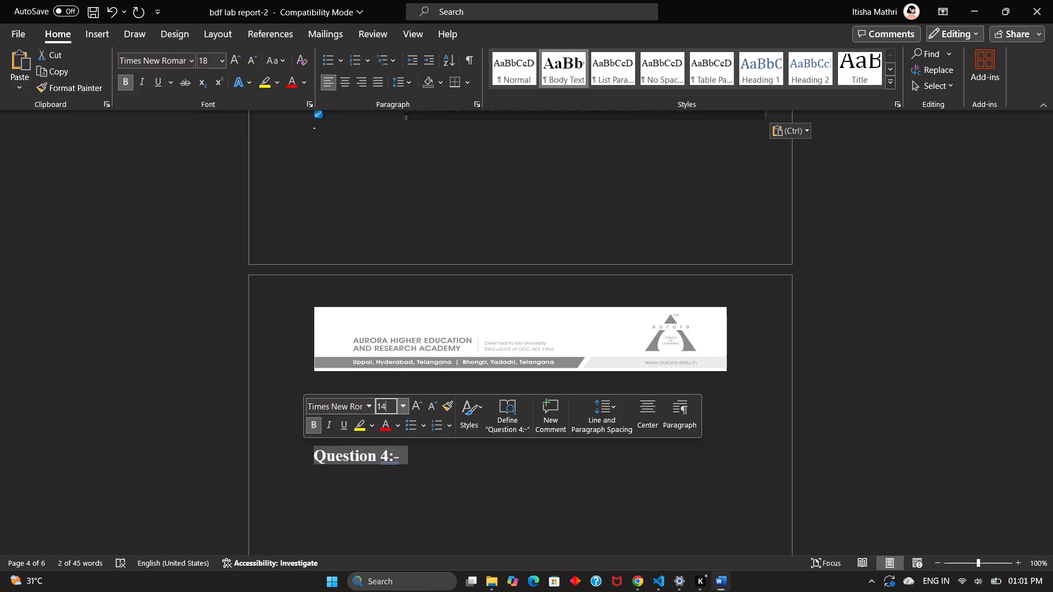
click(341, 431)
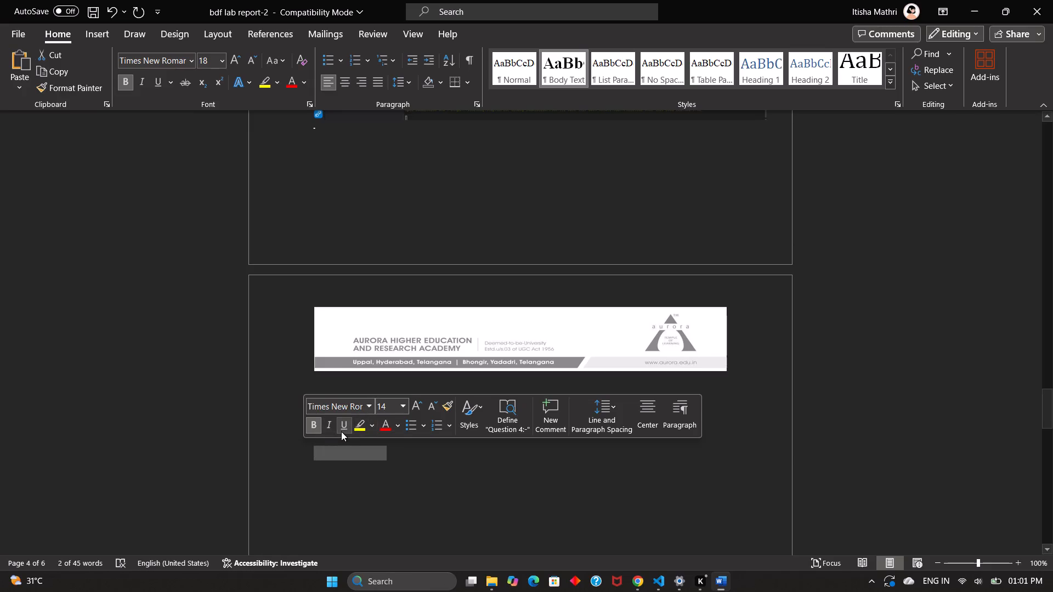
key(Return)
scroll(383, 464, right, 1)
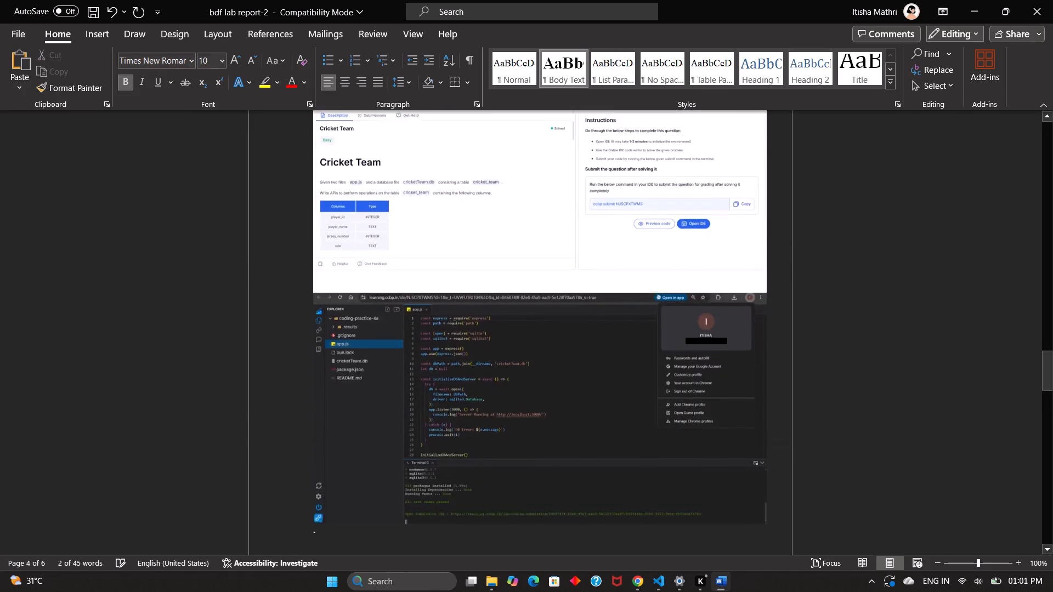
scroll(383, 464, right, 1)
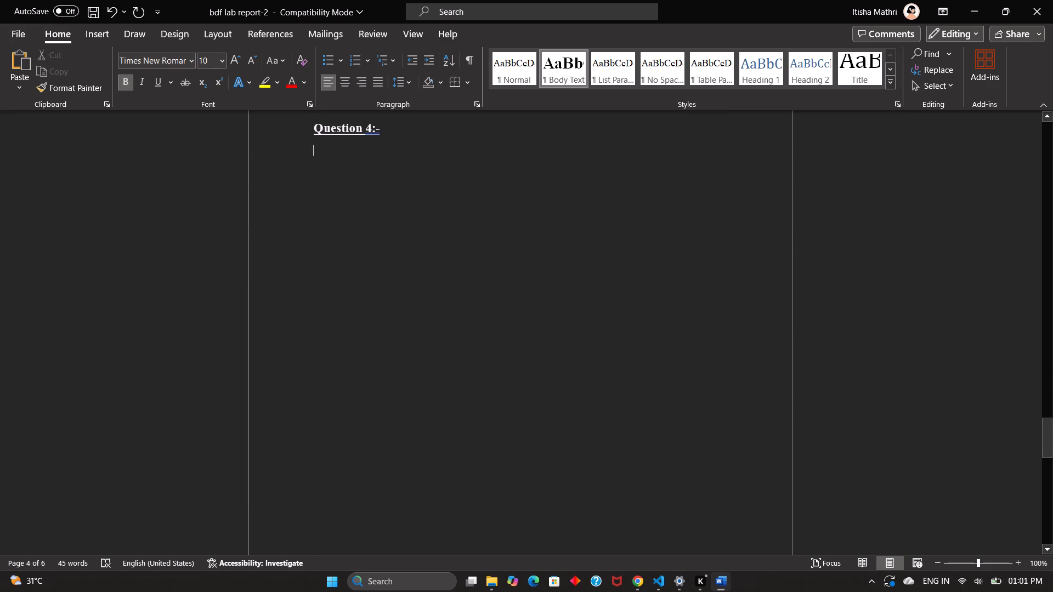
Switch to Chrome and open the Movies question from the SQLite and Database Operations Coding Practice list.
click(670, 530)
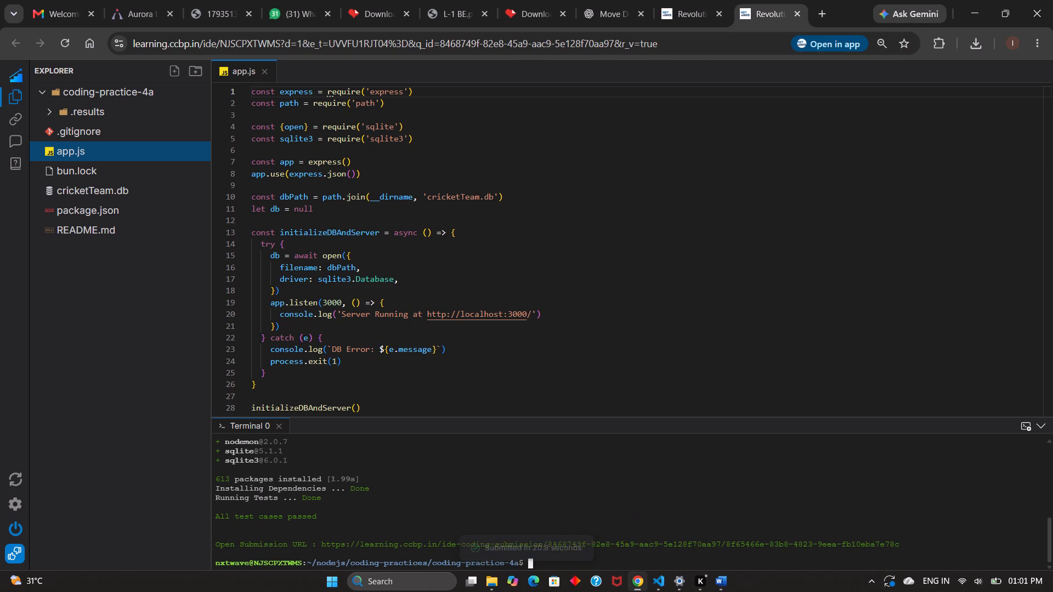
click(697, 9)
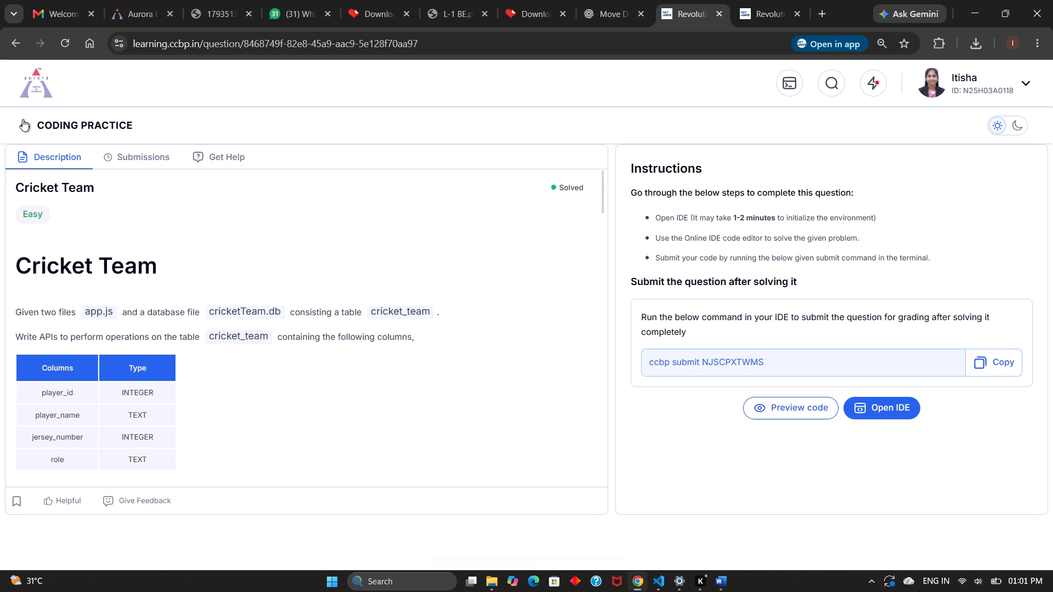
click(25, 123)
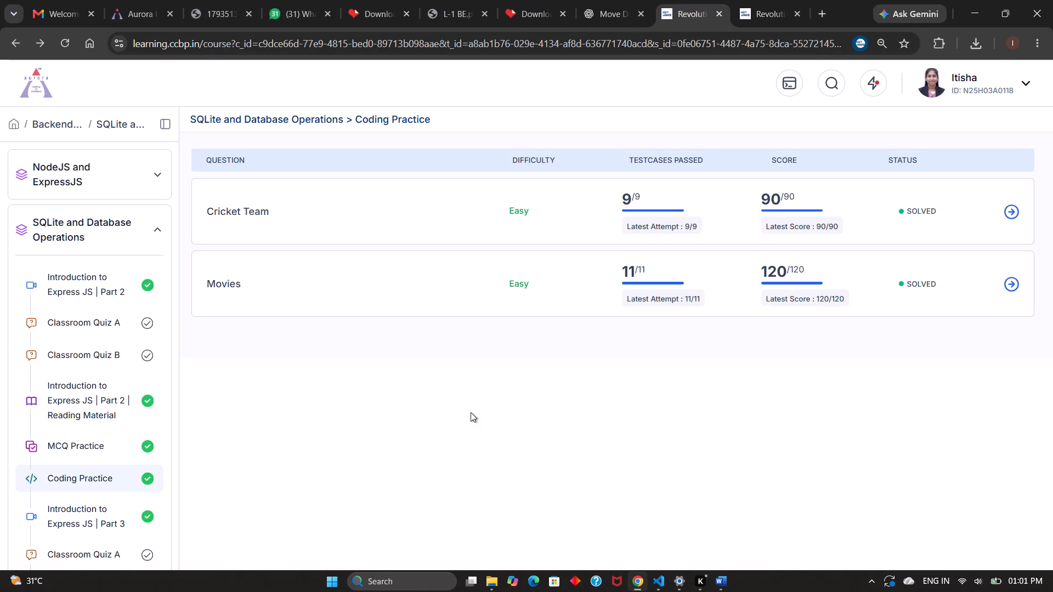
click(591, 295)
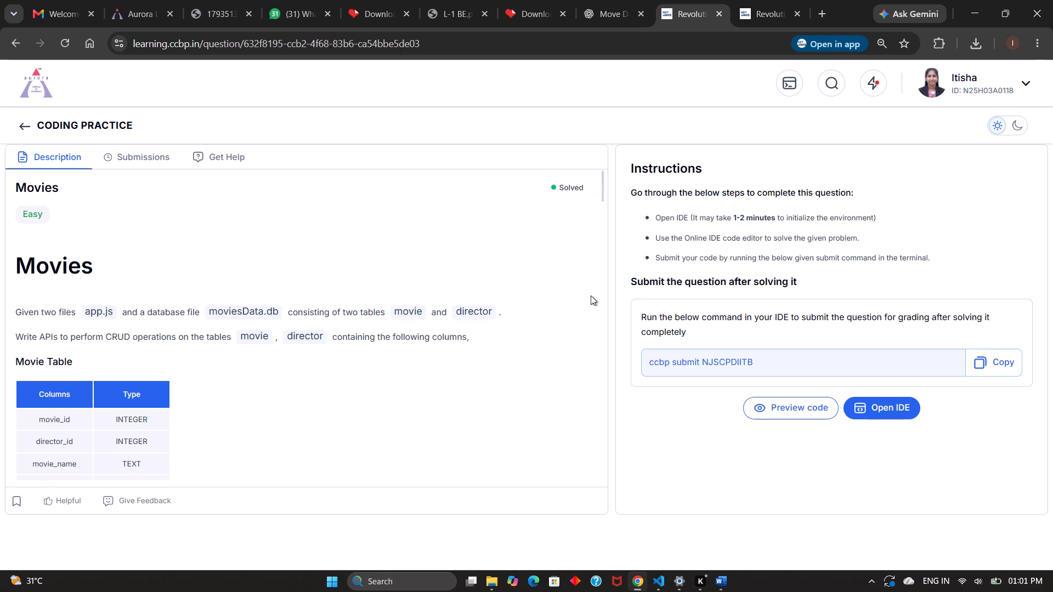
Capture a screenshot of the Movies question page, including the address bar but excluding the tab strip and taskbar.
key(Print)
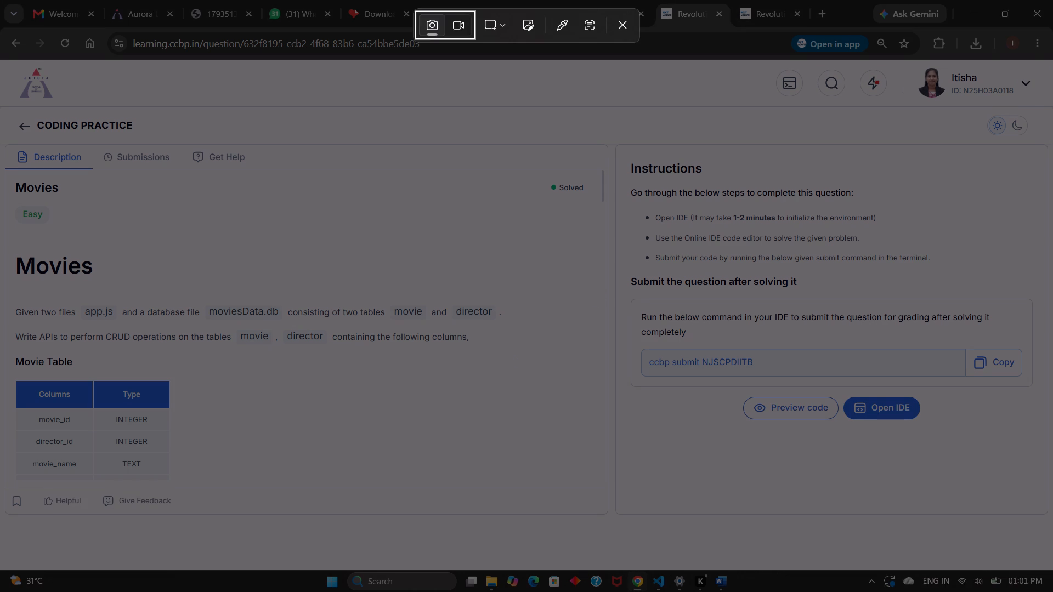
drag(0, 31, 643, 250)
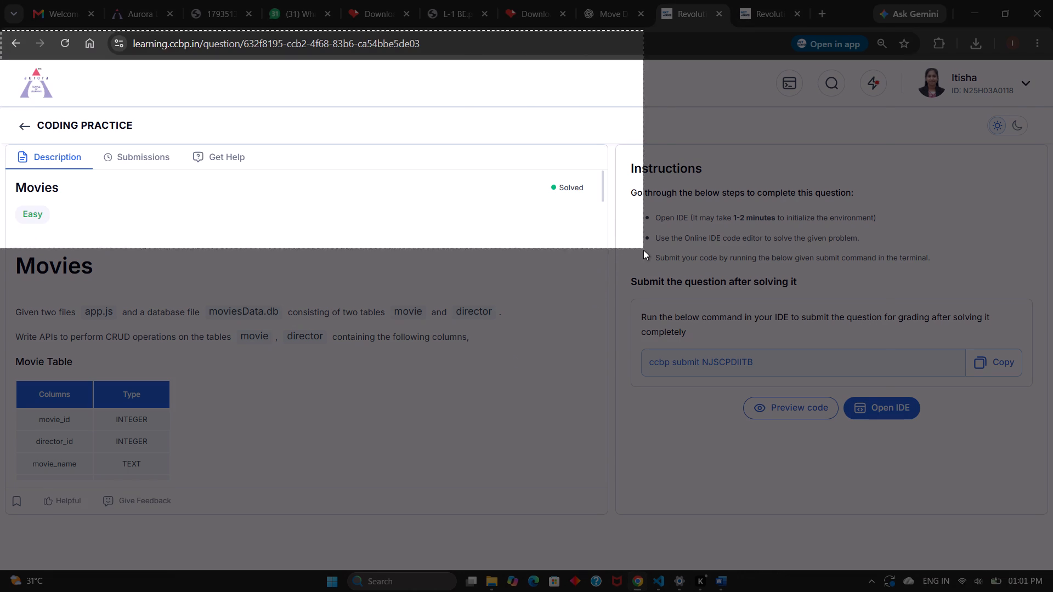
drag(643, 250, 1052, 568)
scroll(694, 307, right, 3)
scroll(949, 471, right, 1)
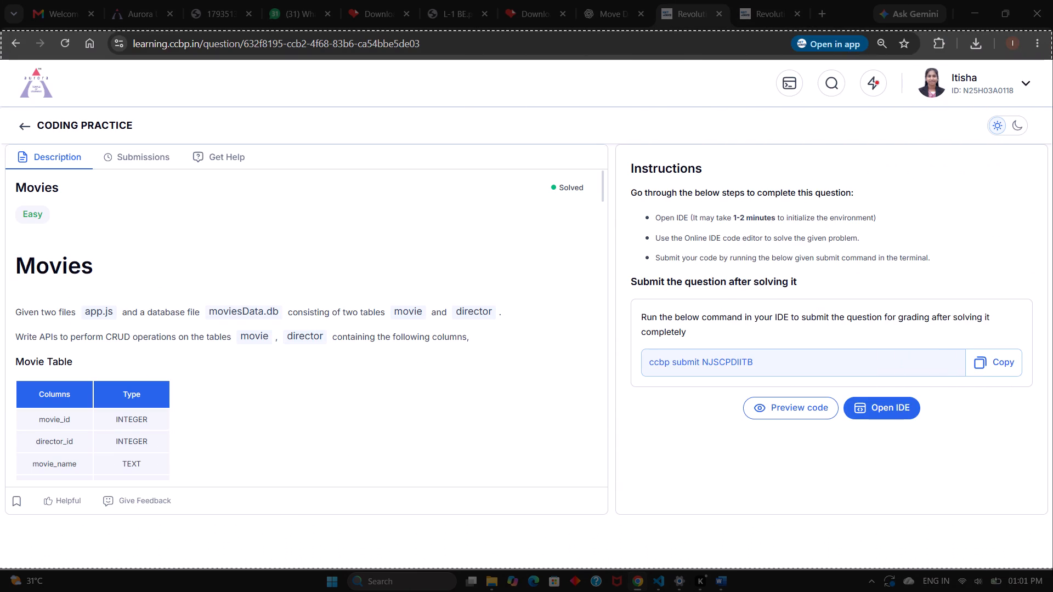
drag(1052, 568, 1051, 570)
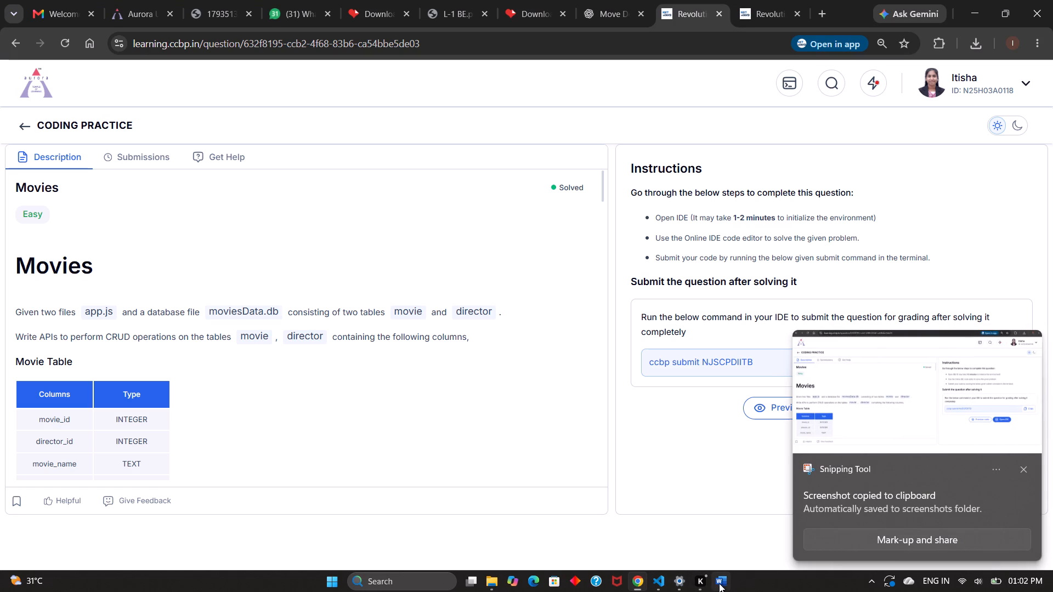
Return to the Word report, keep it open, and paste the Movies question screenshot under Question 4 with a new line after it.
click(774, 469)
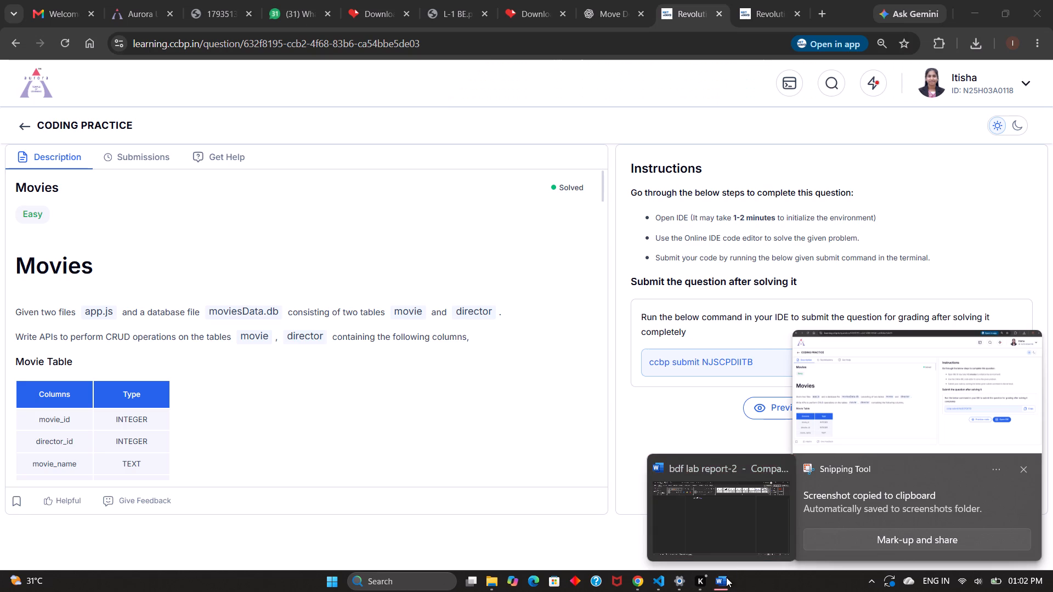
click(726, 548)
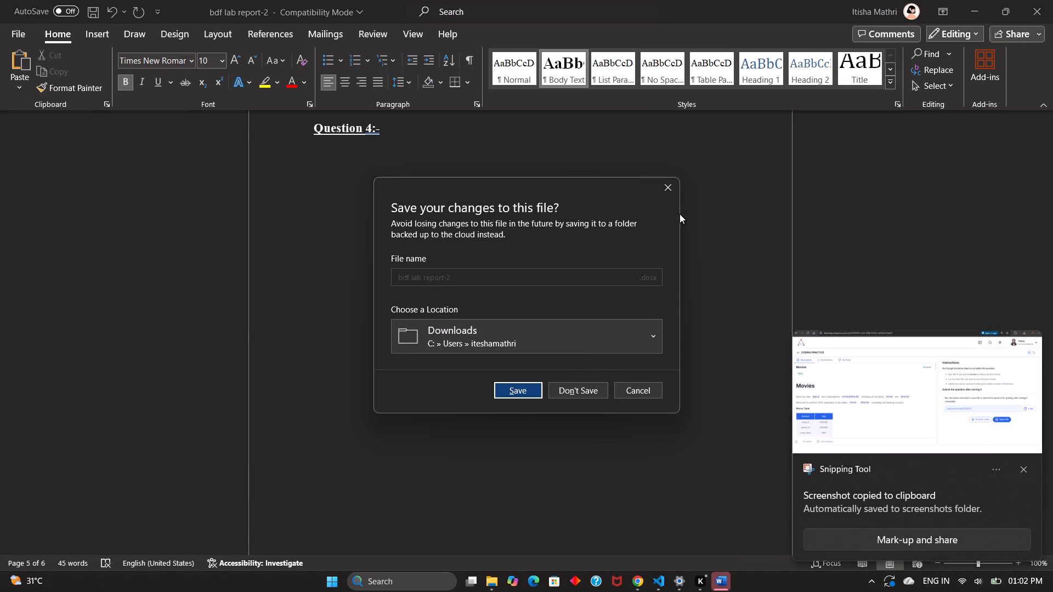
click(671, 188)
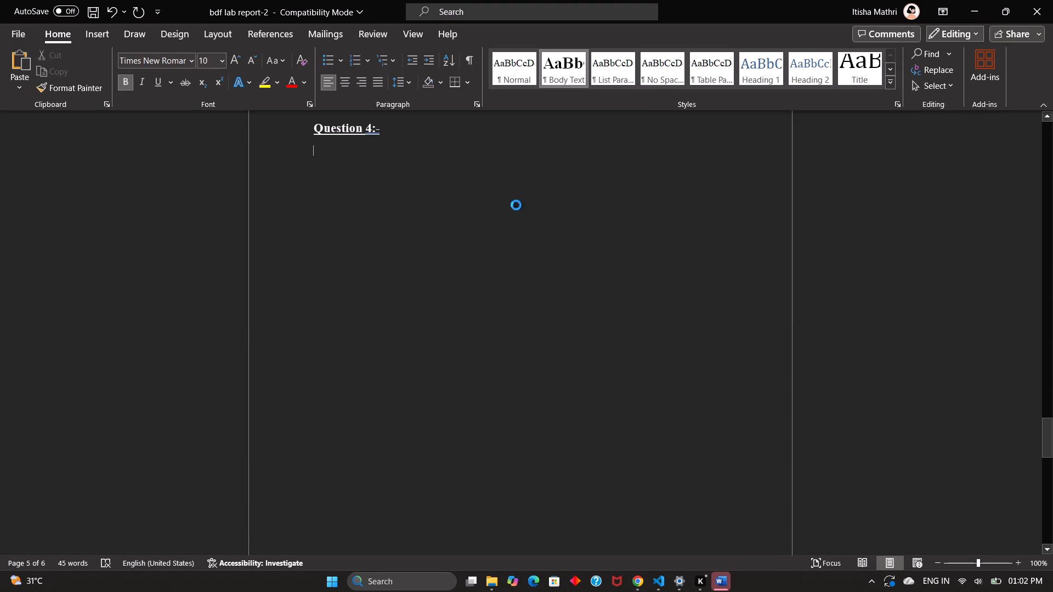
key(ctrl+v)
key(Return)
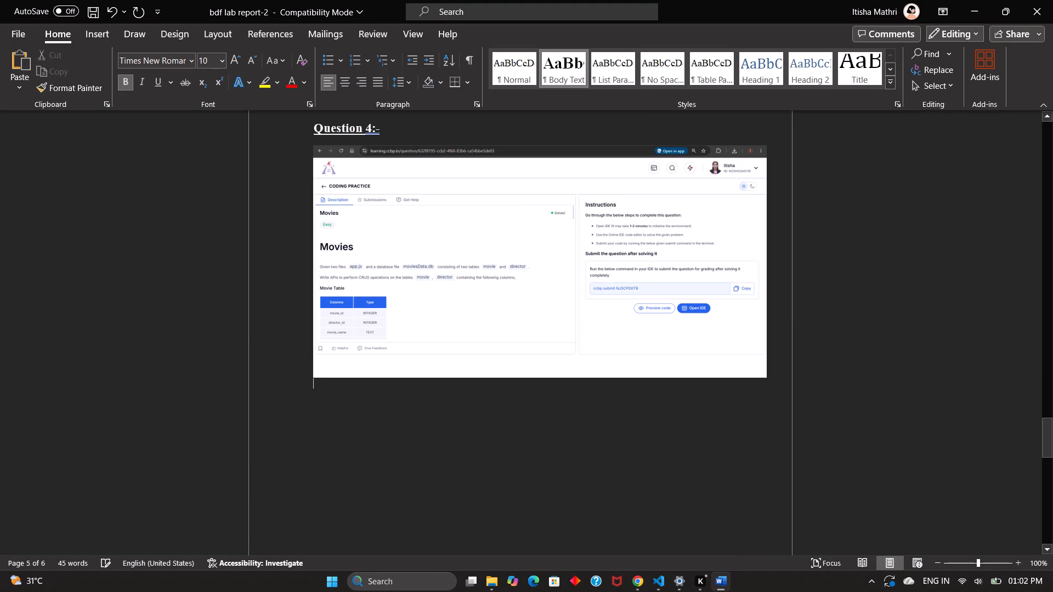
Switch to Chrome, open the IDE for the Movies question and close the old Cricket Team IDE tab.
click(649, 523)
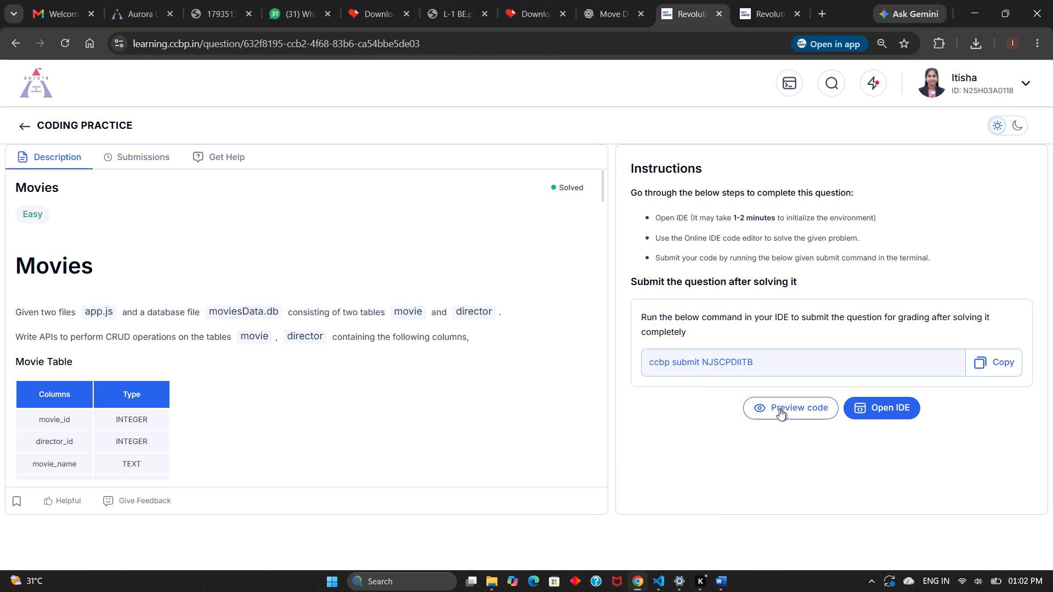
click(877, 404)
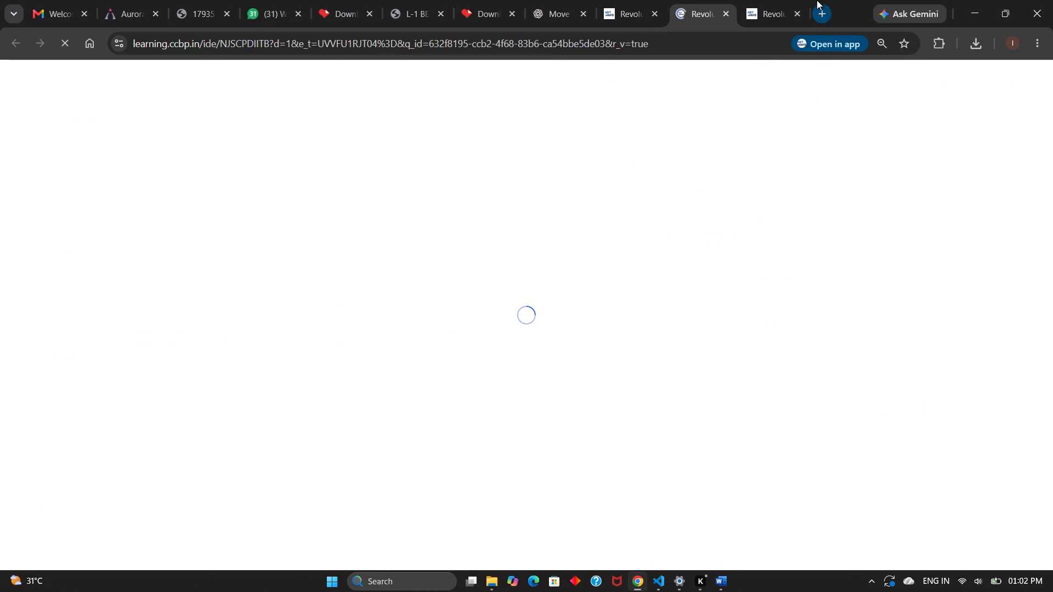
click(799, 16)
click(623, 340)
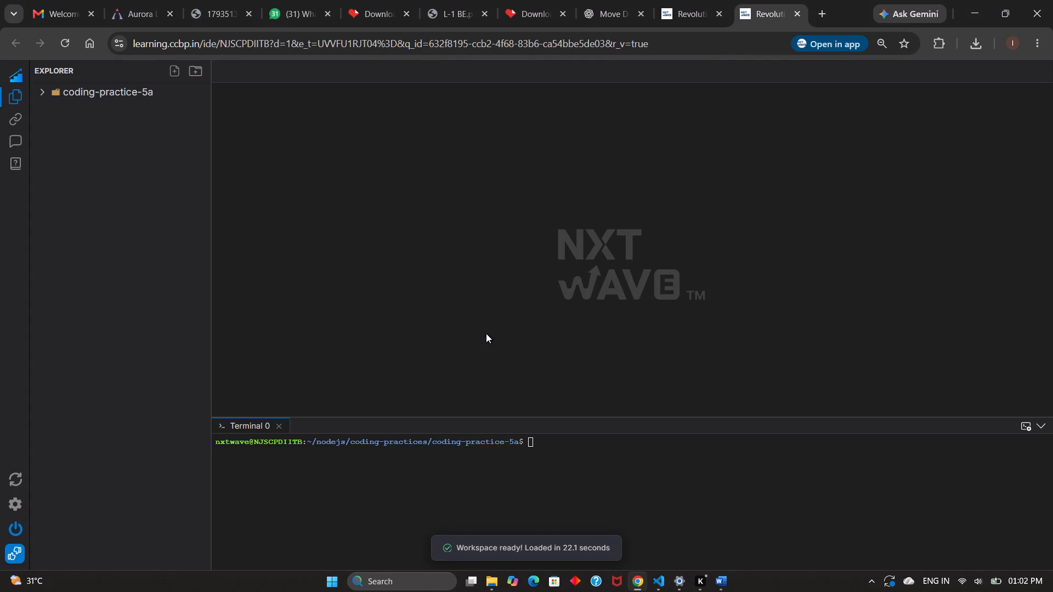
Open app.js from the coding-practice-5a folder in the Movies IDE.
click(112, 100)
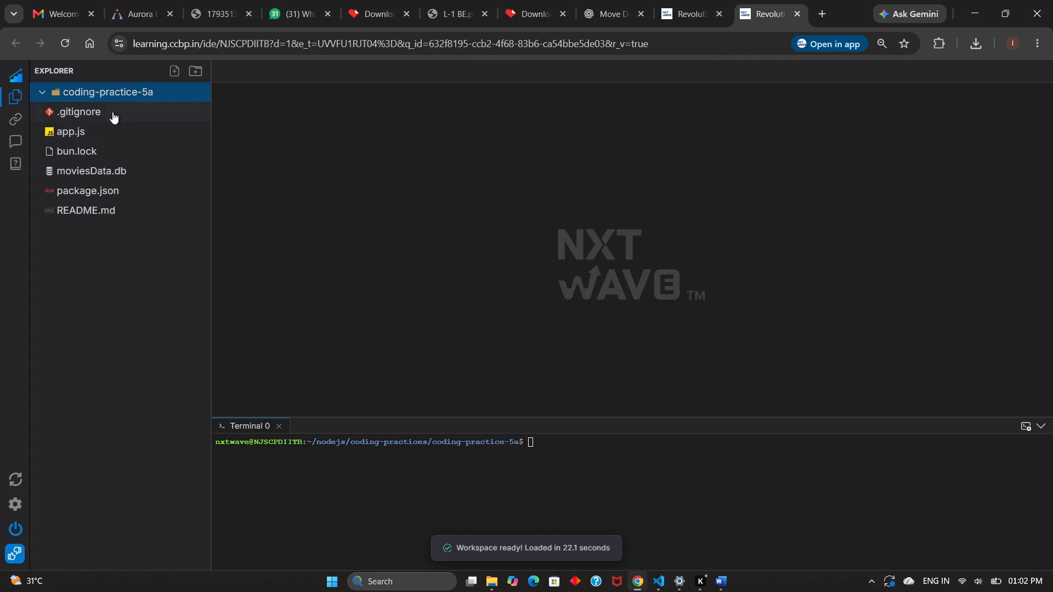
click(124, 136)
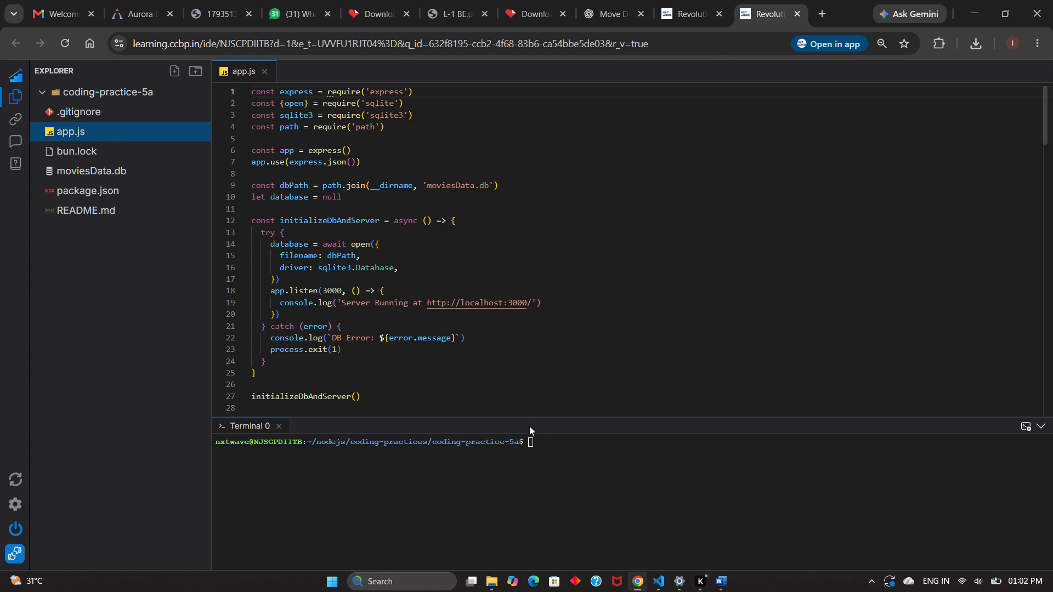
Install the project dependencies in the IDE terminal with npm i, followed by npm i sqlite sqlite3.
click(542, 445)
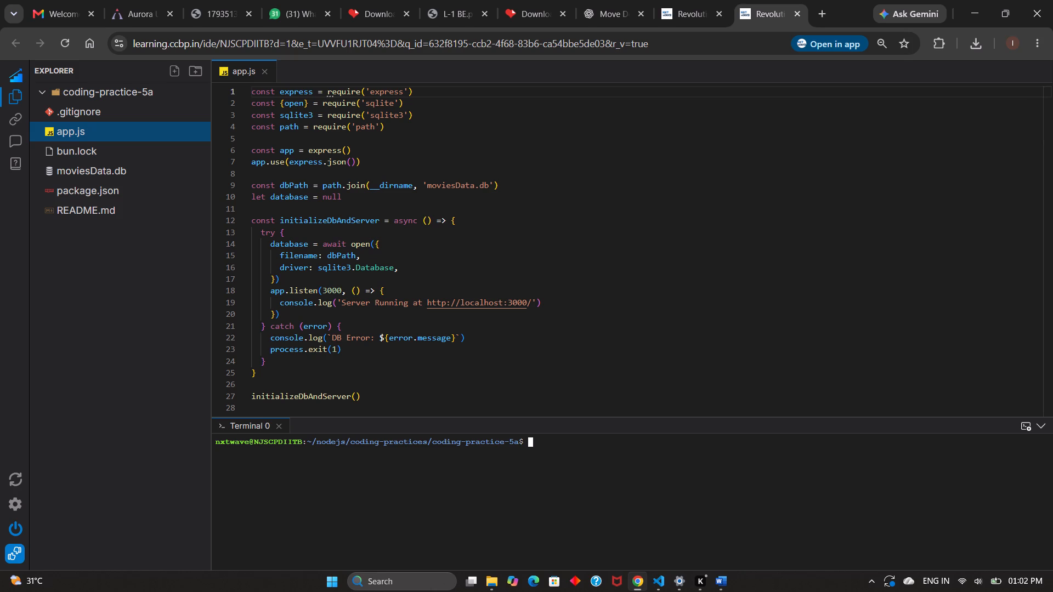
text(npm i)
key(Return)
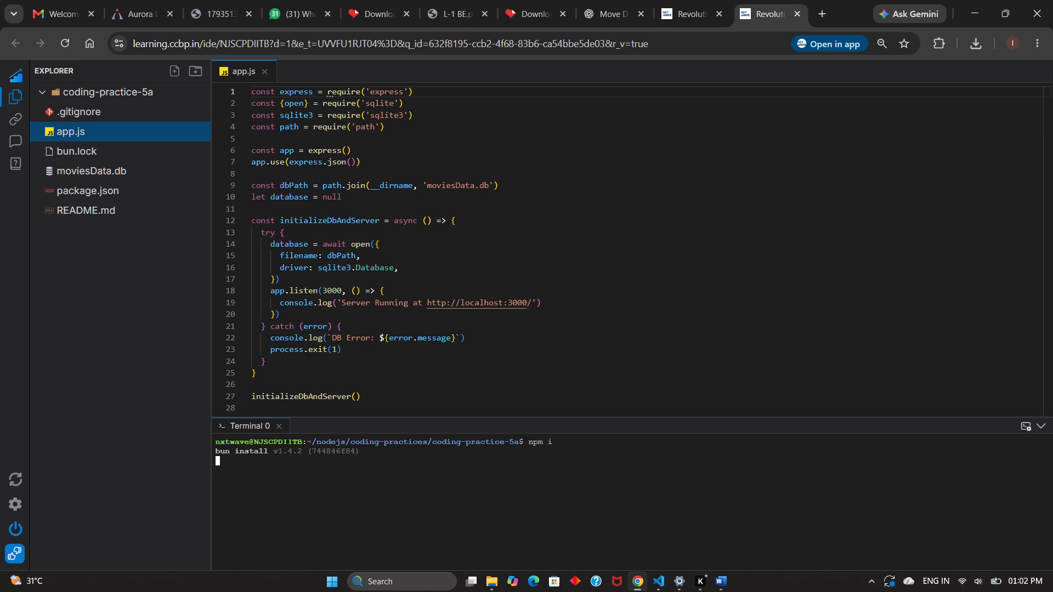
text(npm)
key(space)
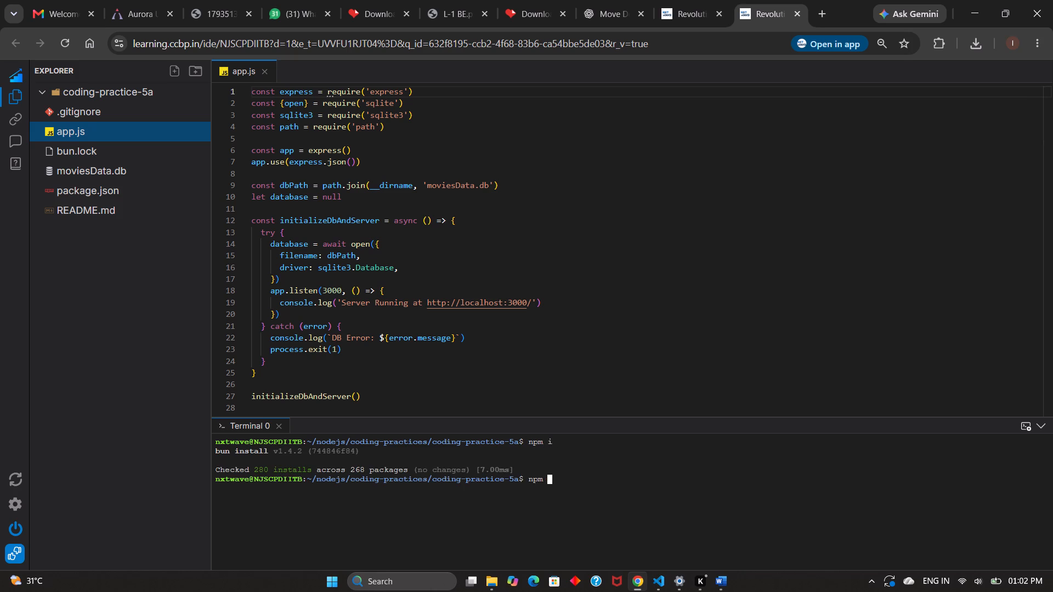
text(i)
key(space)
text(sqlite sqlite3)
key(Return)
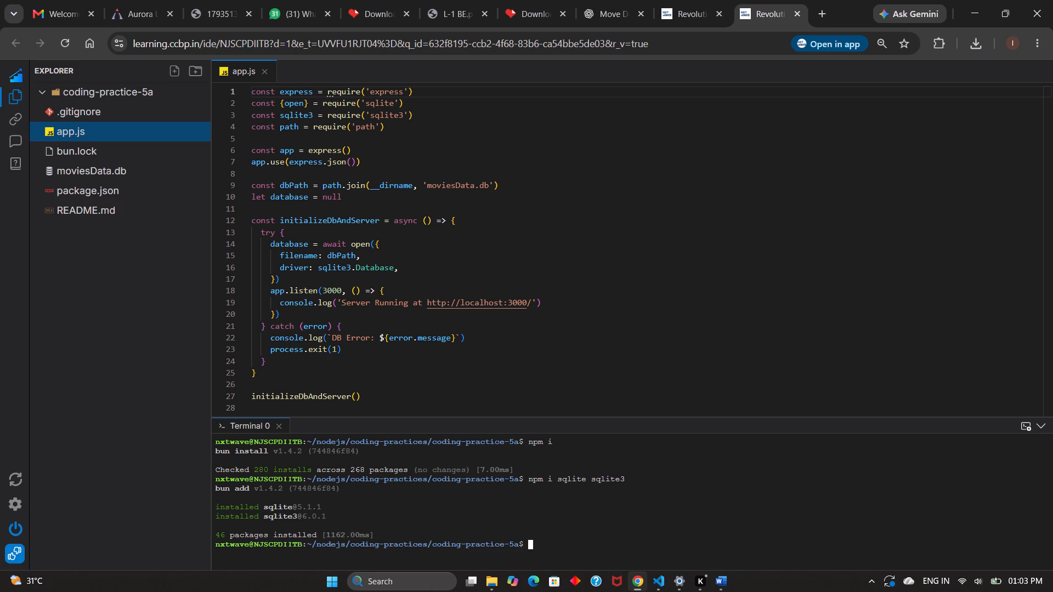
Start the Movies server in the IDE terminal with node app.js.
key(a)
key(BackSpace)
text(nod)
text(e app.js)
key(Return)
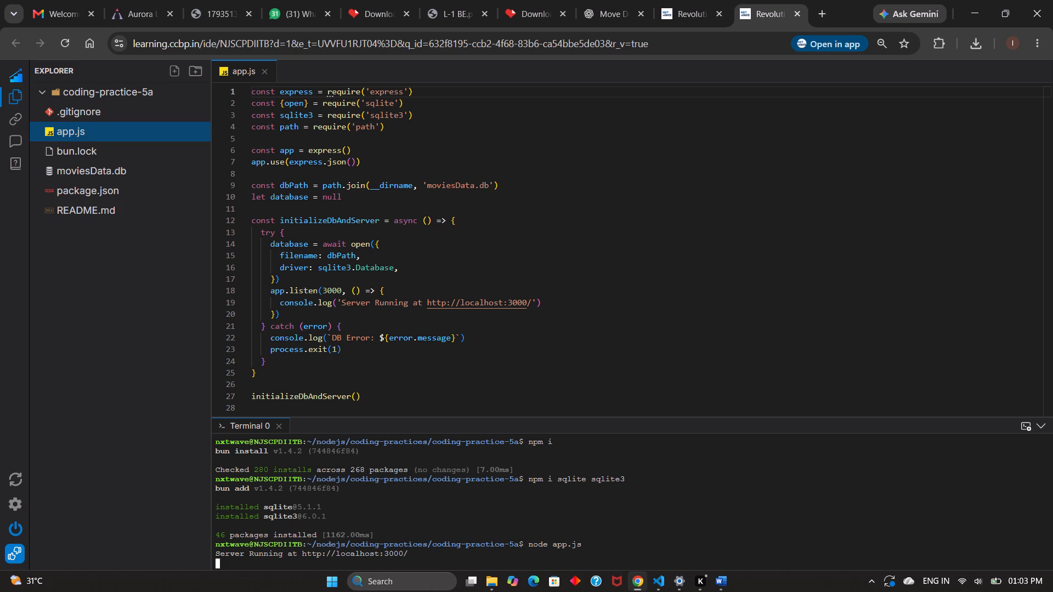
Copy the ccbp submit command from the Movies question page, stop the running server and submit the solution from the IDE terminal.
click(692, 0)
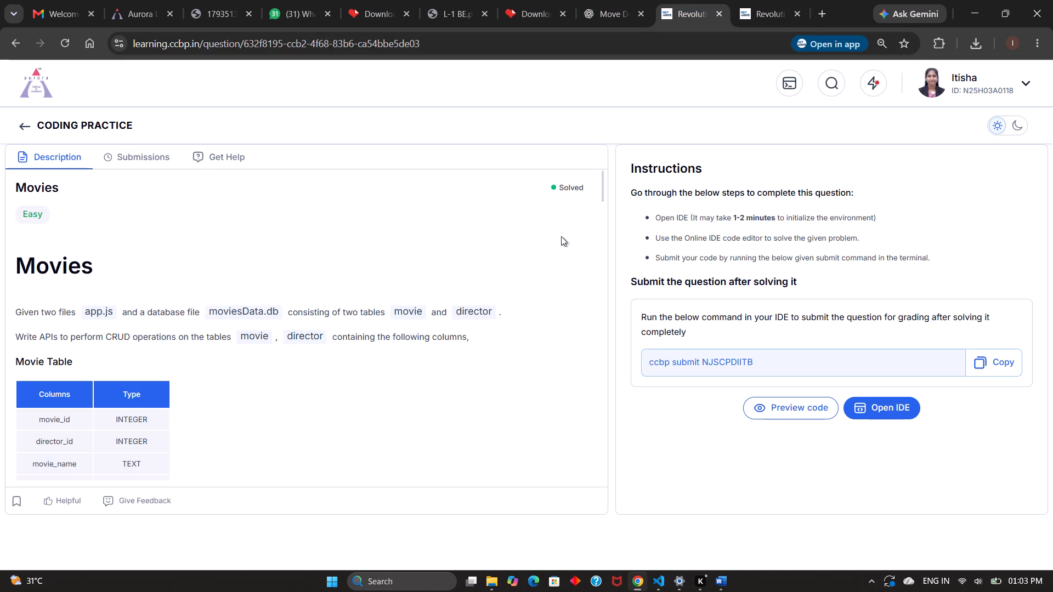
click(983, 362)
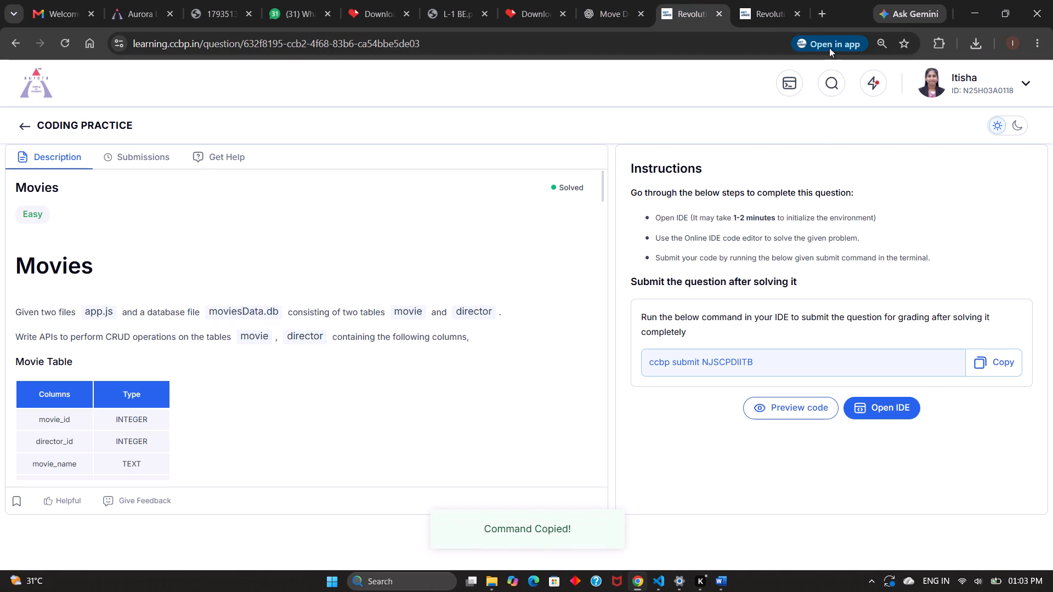
click(764, 4)
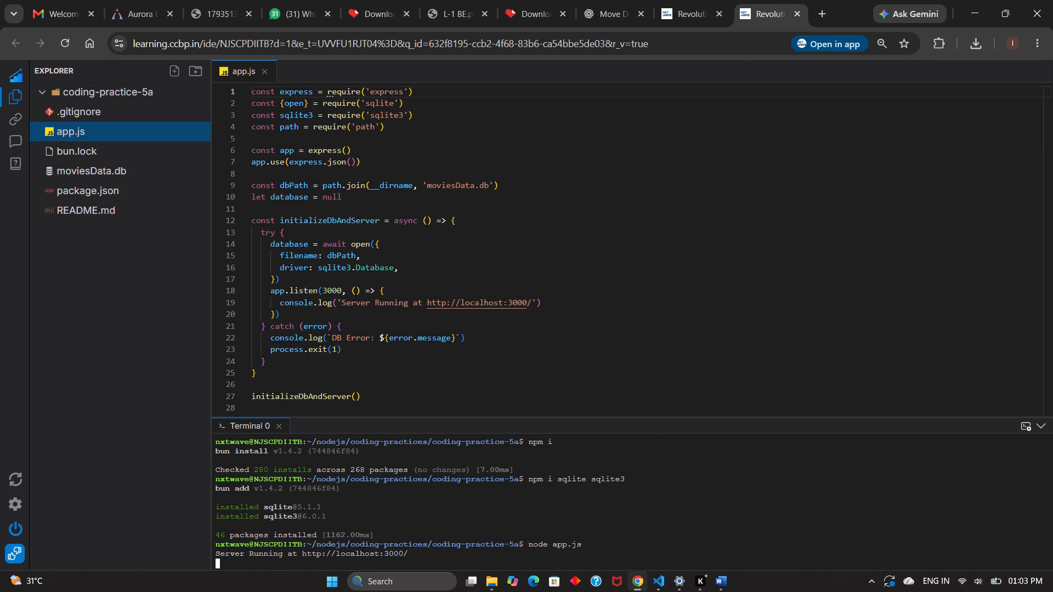
key(ctrl+c)
right_click(478, 549)
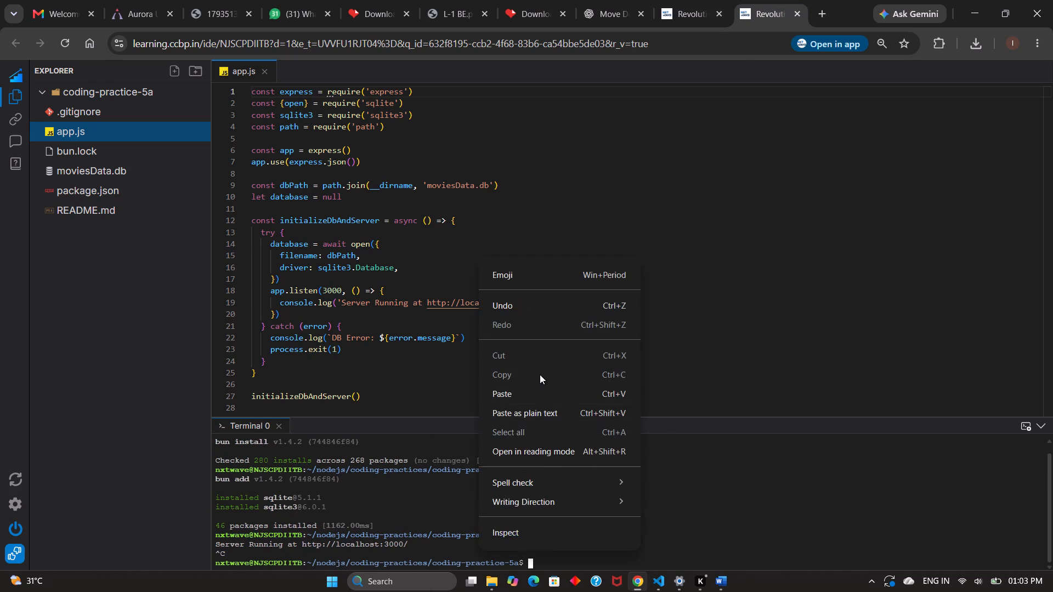
click(541, 390)
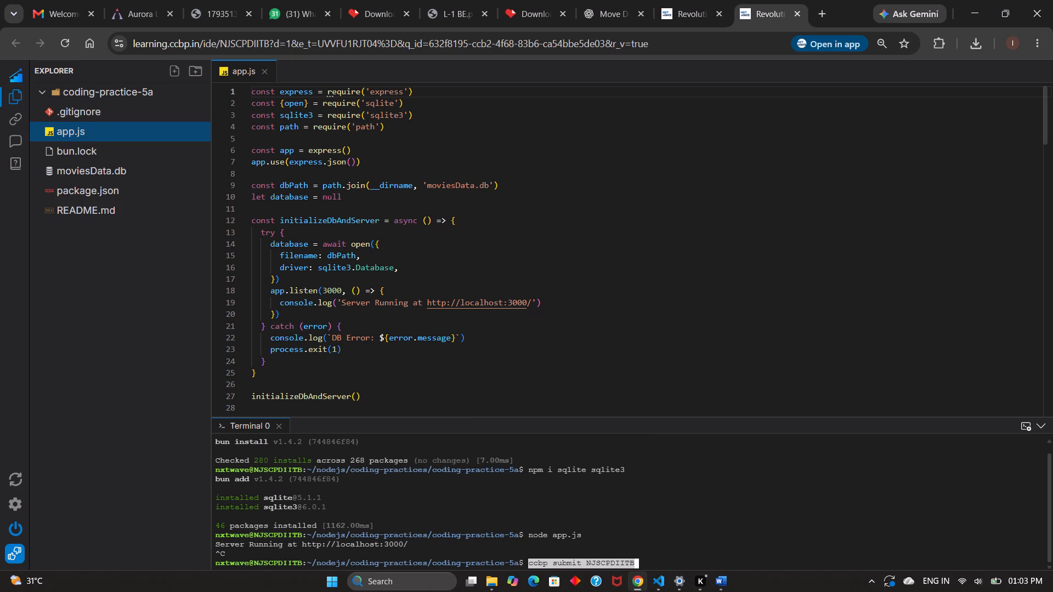
key(Return)
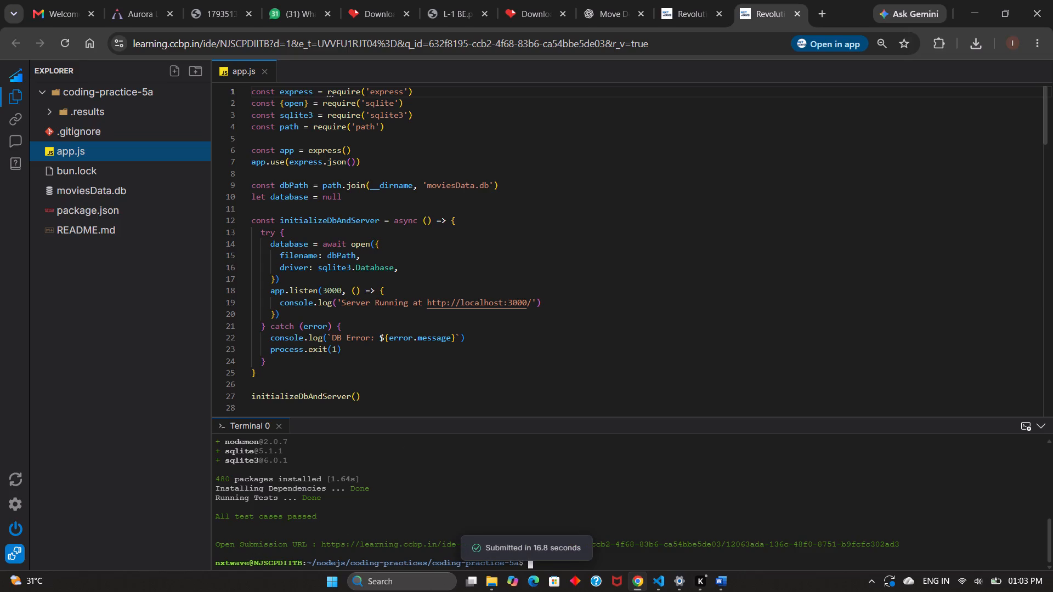
Capture a screenshot of the Movies IDE with the submission output and the browser profile details open, from the address bar down to the terminal.
click(1014, 49)
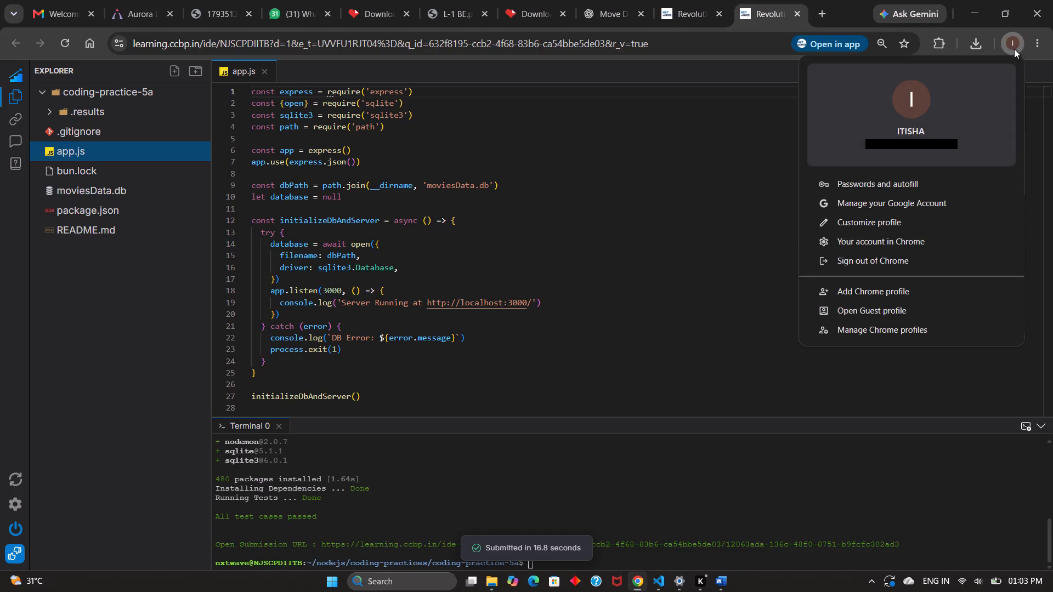
key(Print)
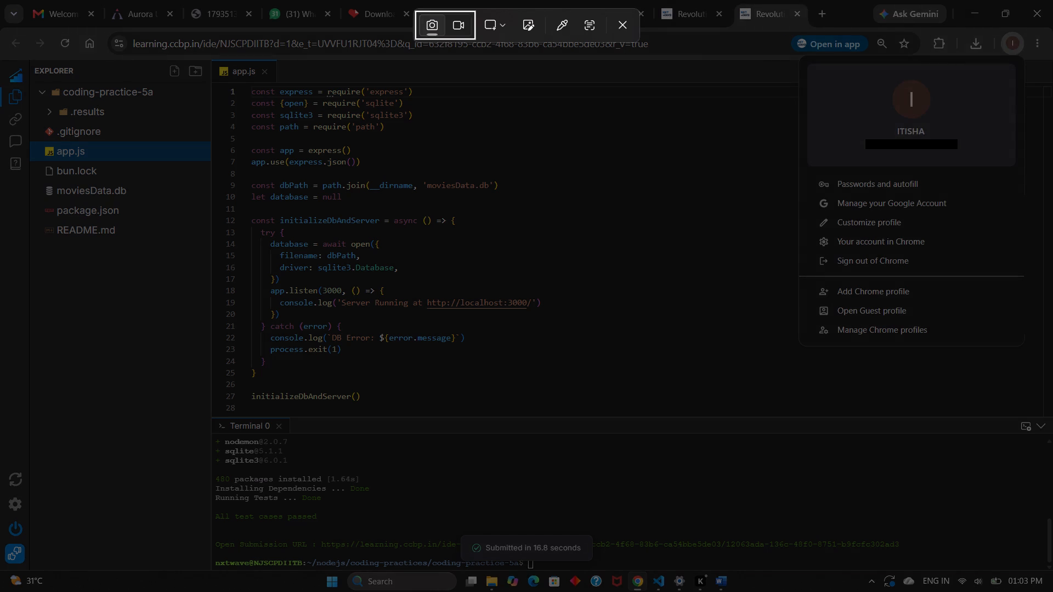
click(0, 27)
drag(1, 28, 660, 388)
scroll(377, 162, right, 2)
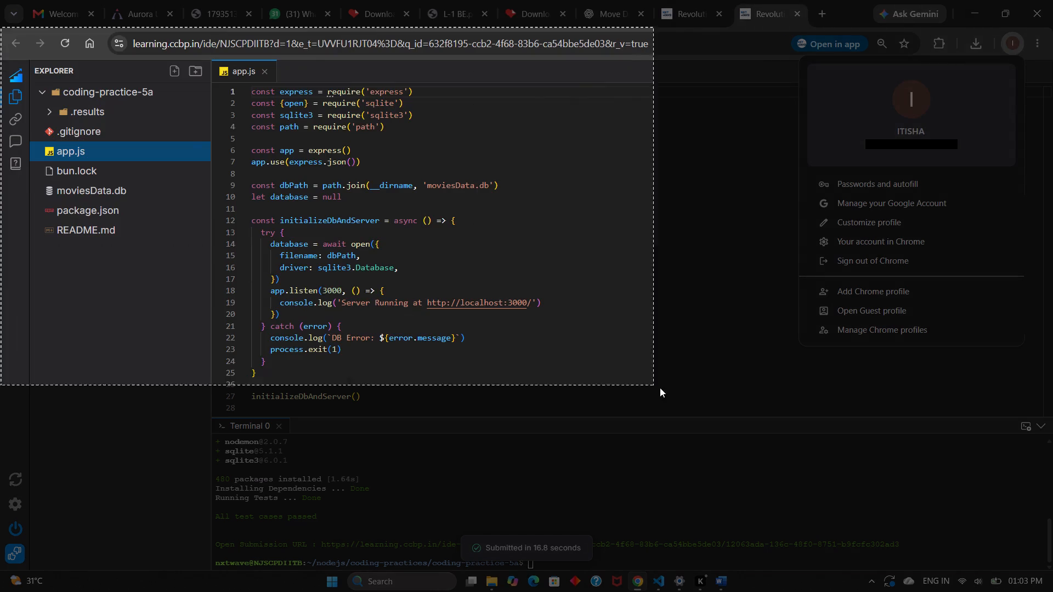
scroll(660, 388, right, 3)
drag(660, 388, 1052, 572)
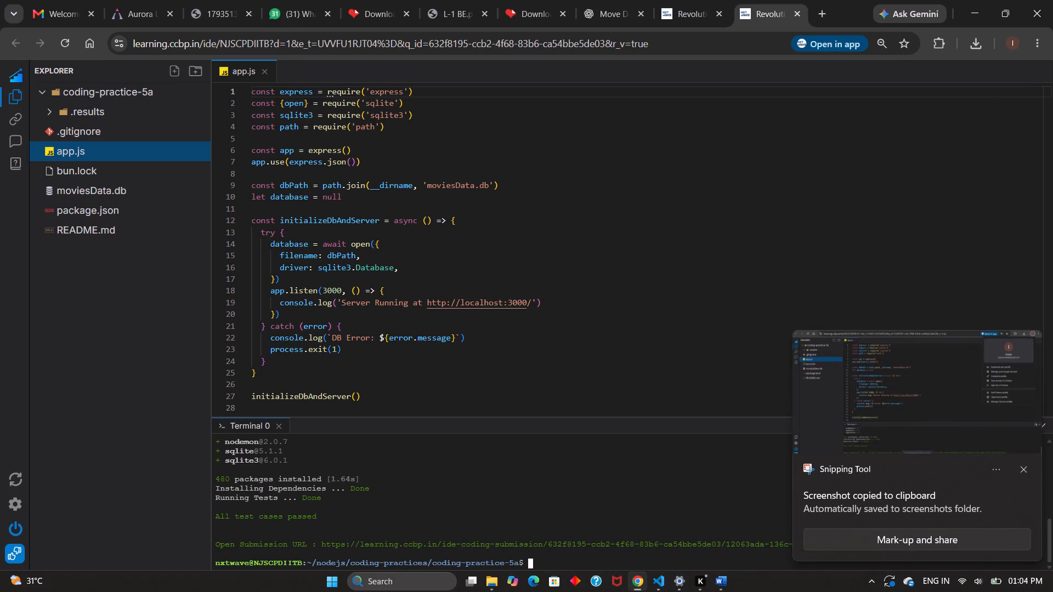
Switch to the Word report and paste the IDE screenshot below the Movies question screenshot under Question 4.
click(742, 543)
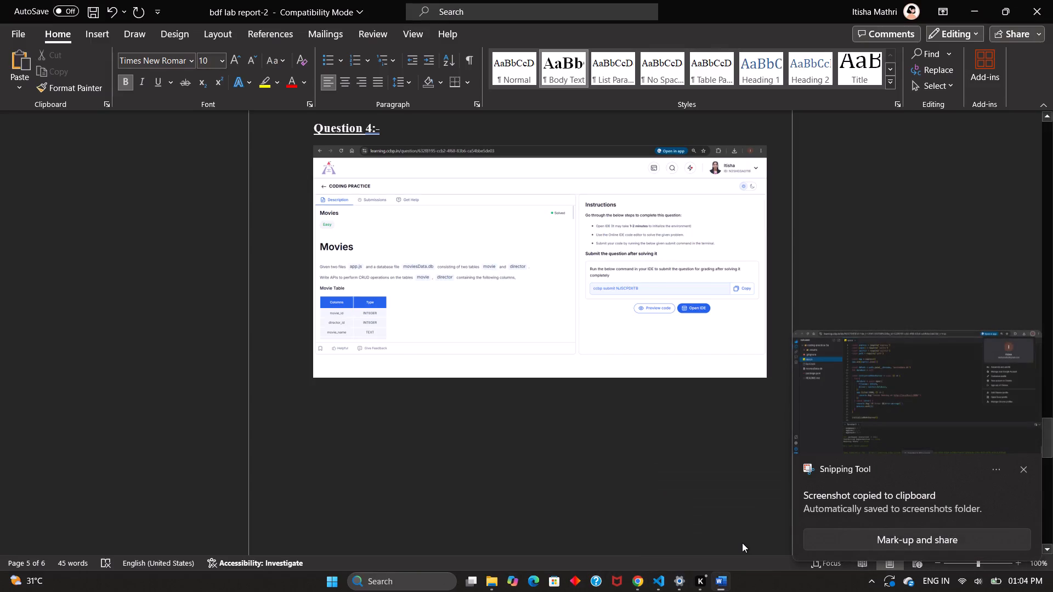
click(773, 385)
key(ctrl+v)
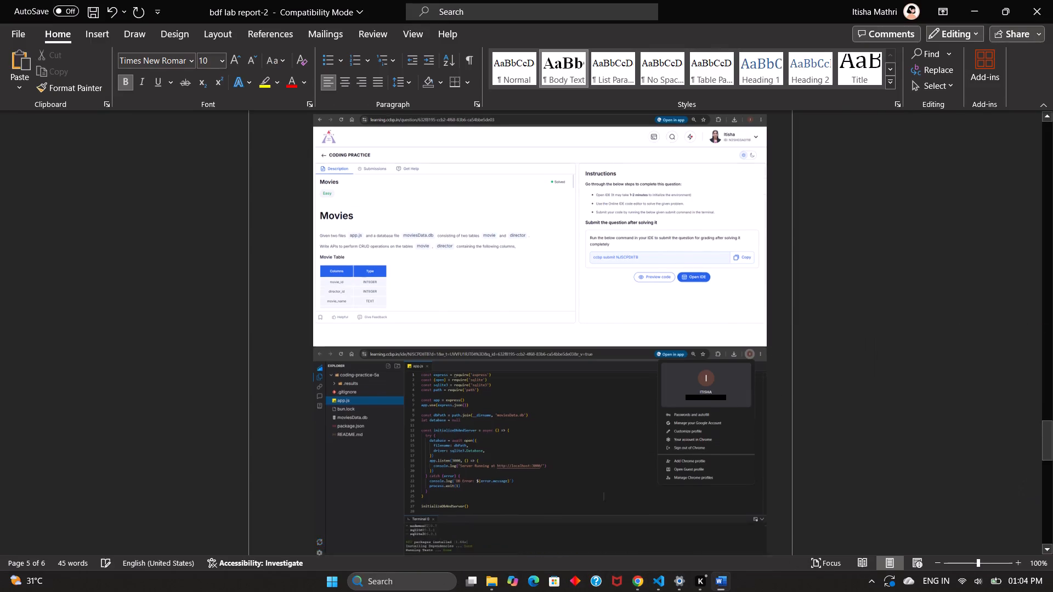
Show the formatting marks and delete the empty paragraph before the section break that follows the Question 4 screenshots.
scroll(773, 385, down, 4)
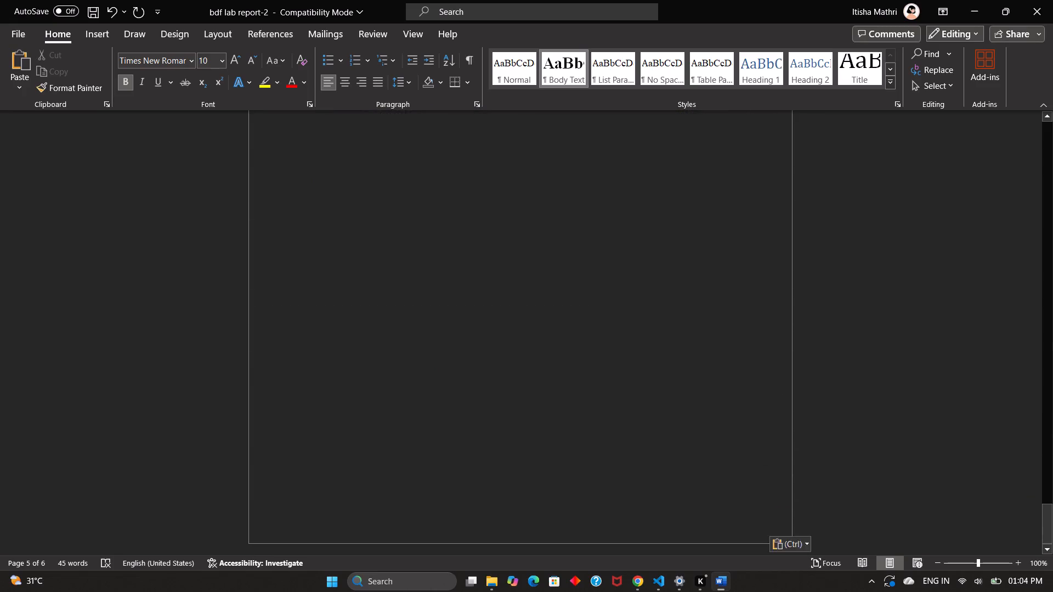
click(706, 404)
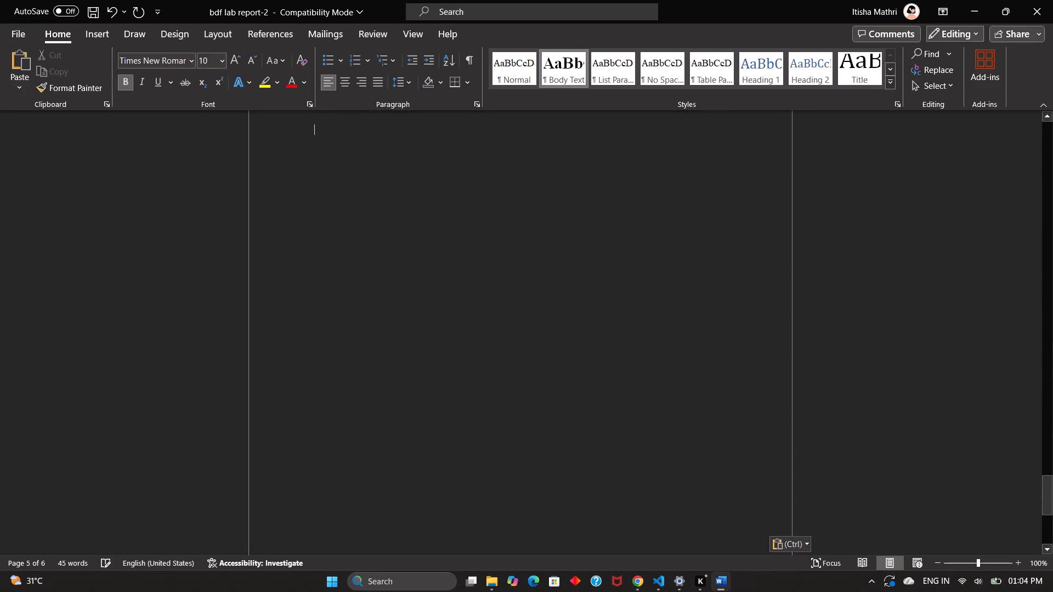
key(ctrl+shift+8)
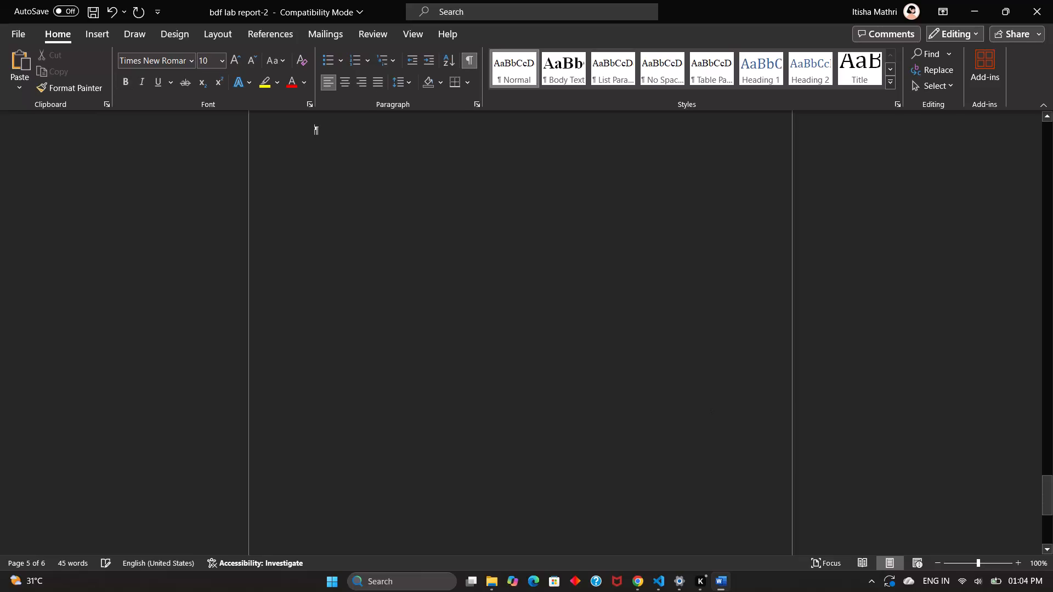
key(BackSpace)
key(Delete)
scroll(706, 404, up, 1)
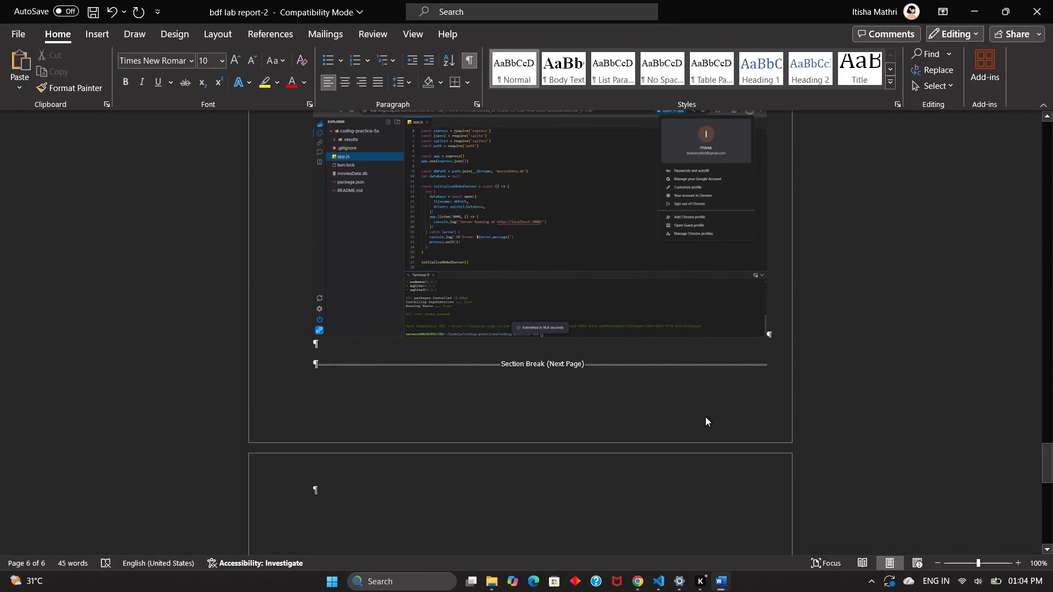
click(715, 378)
key(BackSpace)
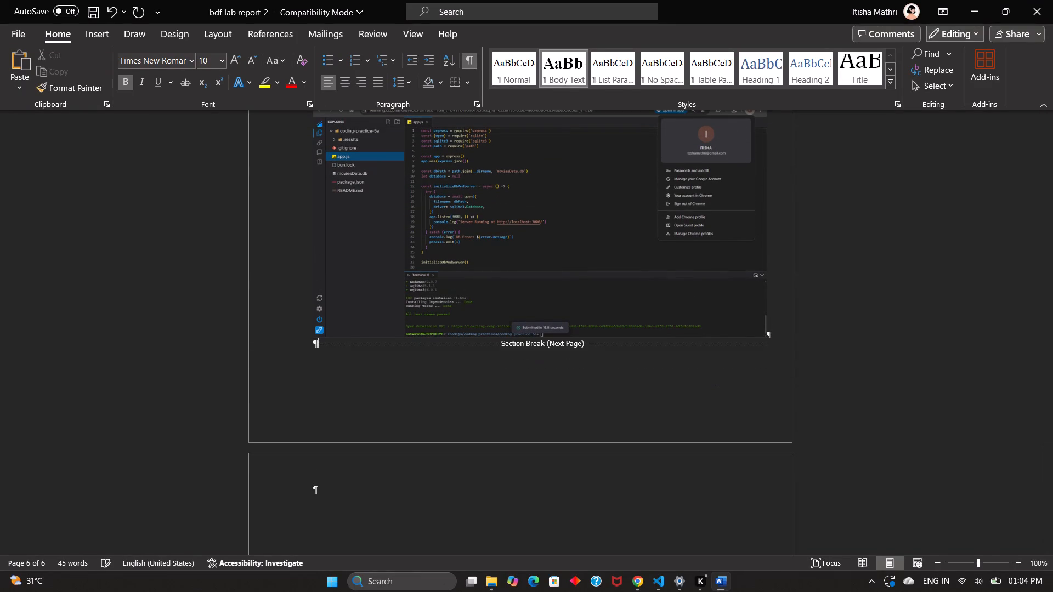
Delete the section break and the leftover empty paragraph after Question 4 to remove the blank last page, and hide the formatting marks.
scroll(715, 378, down, 2)
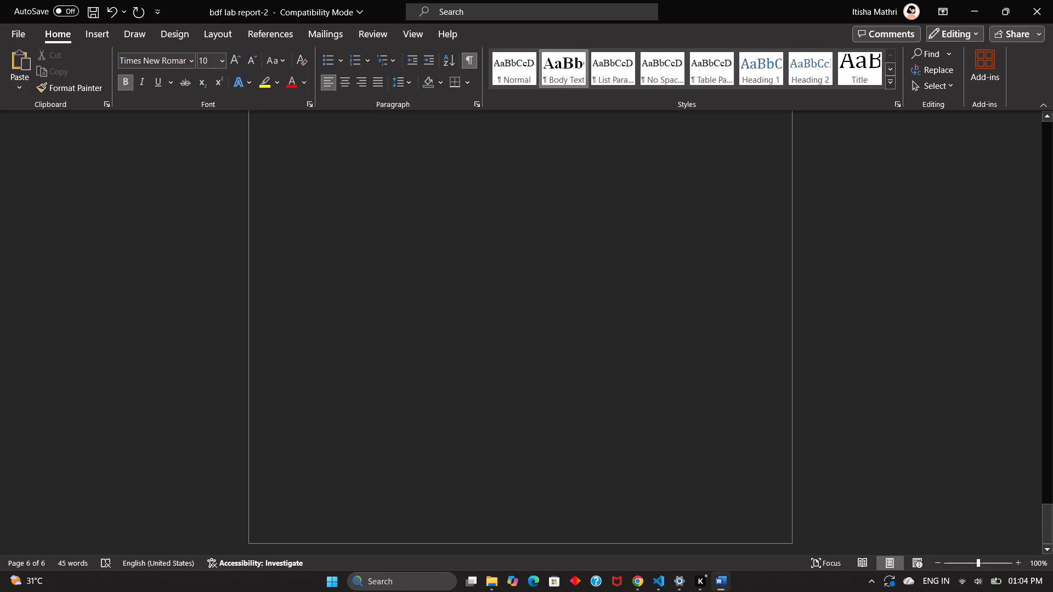
click(637, 358)
key(BackSpace)
scroll(637, 358, down, 2)
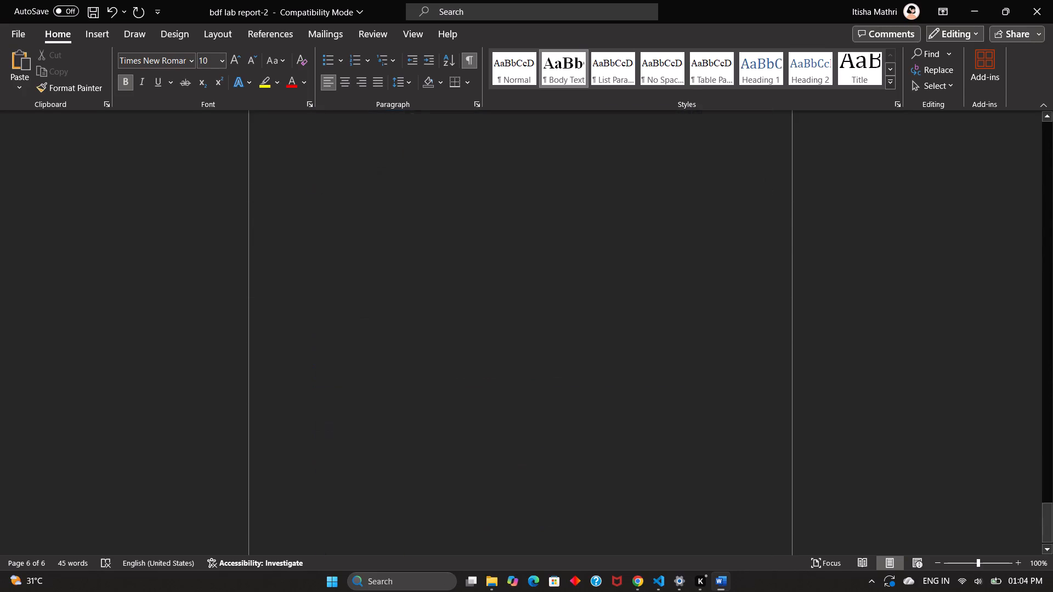
scroll(637, 358, down, 1)
scroll(637, 358, up, 1)
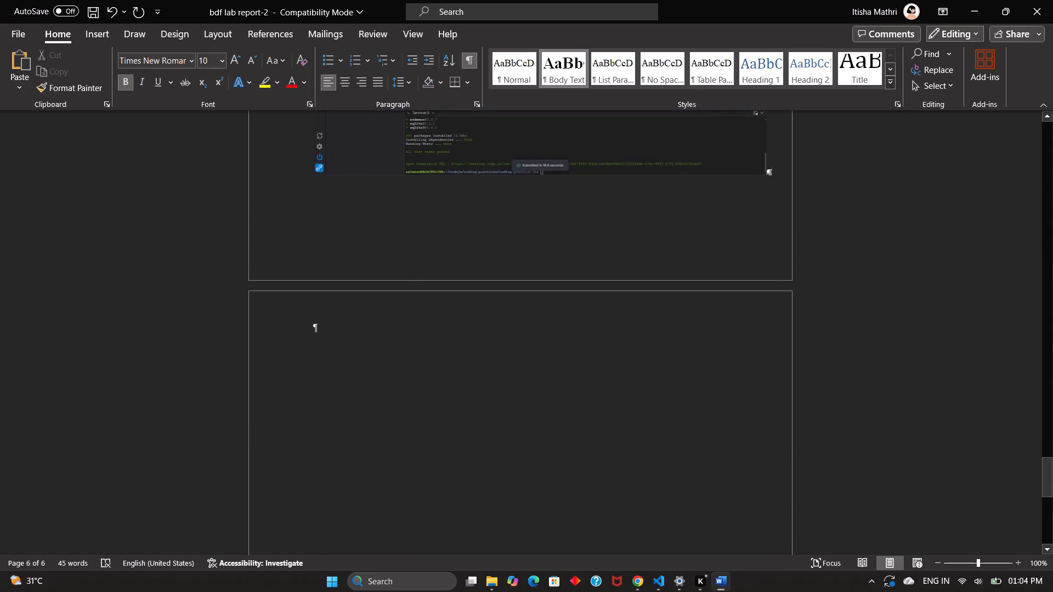
key(Delete)
scroll(637, 358, up, 1)
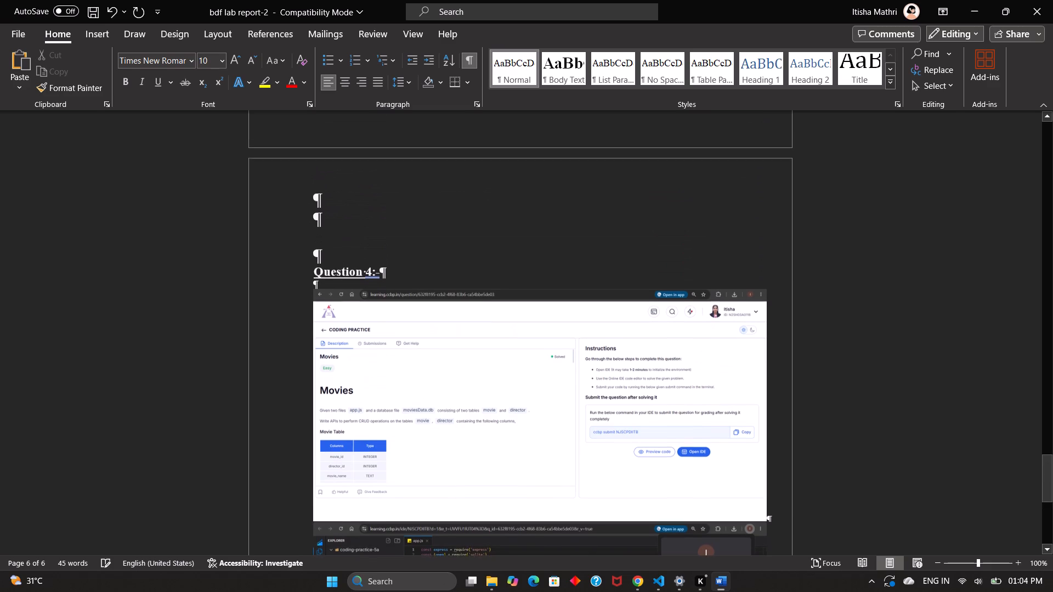
scroll(637, 358, up, 1)
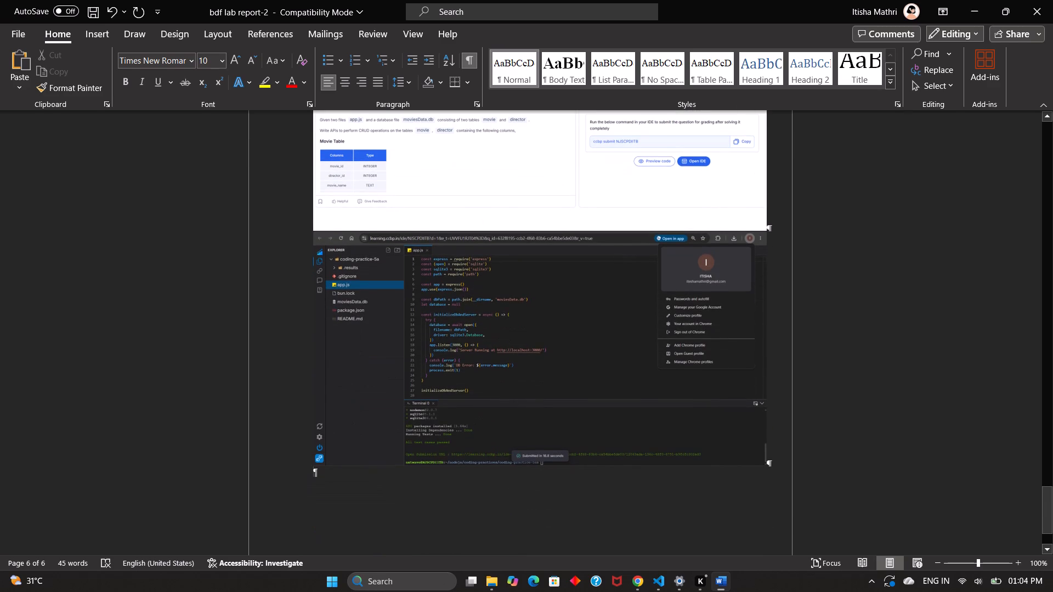
click(392, 489)
key(Delete)
scroll(392, 489, down, 1)
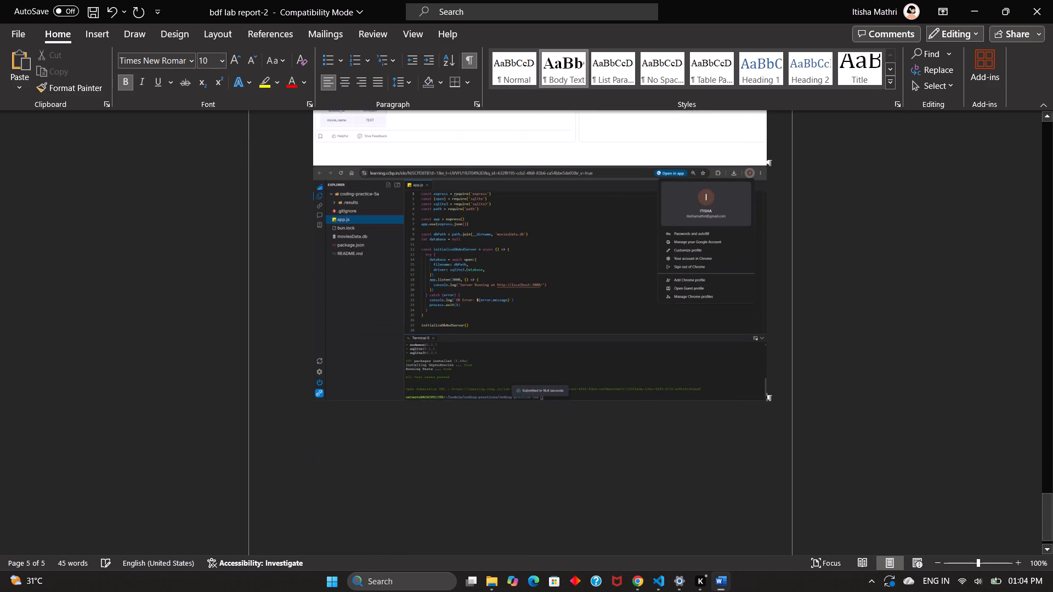
scroll(392, 489, down, 1)
scroll(392, 489, up, 2)
click(475, 55)
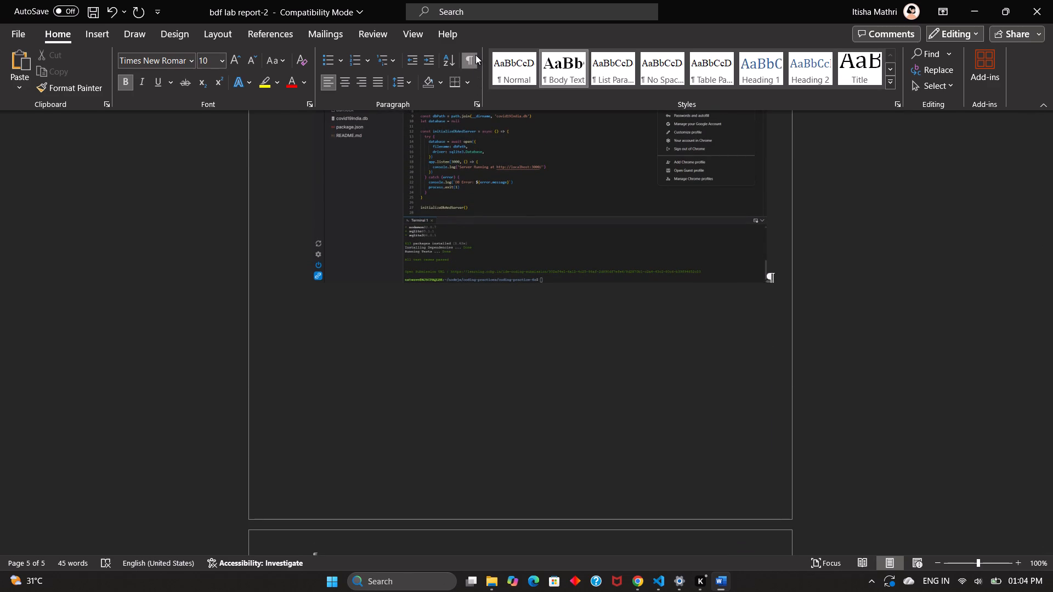
Review the whole report from the student details page through the Question 4 screenshots.
scroll(465, 232, up, 7)
scroll(465, 232, down, 1)
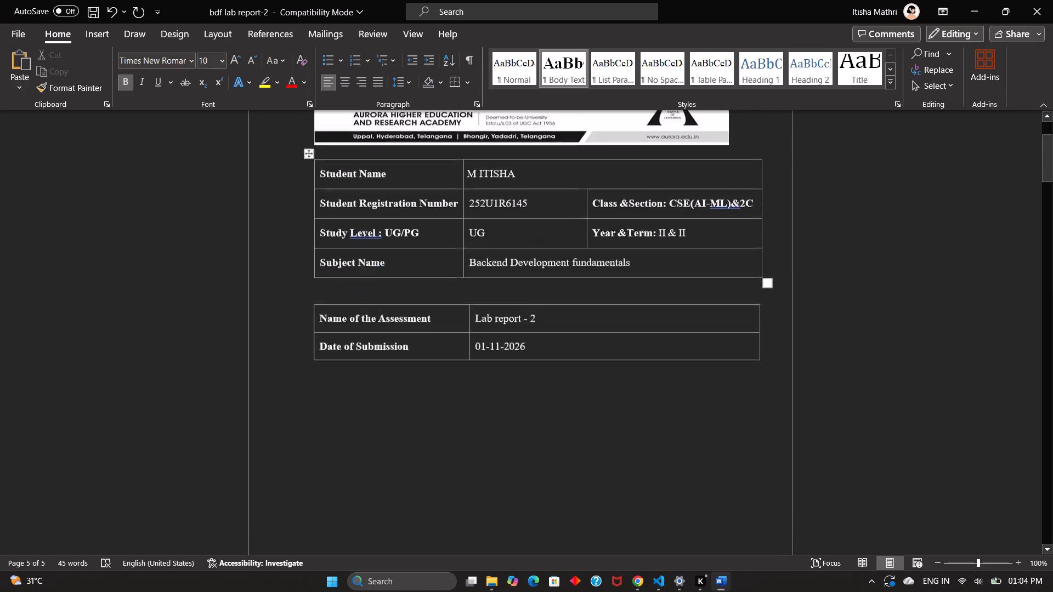
scroll(465, 232, down, 2)
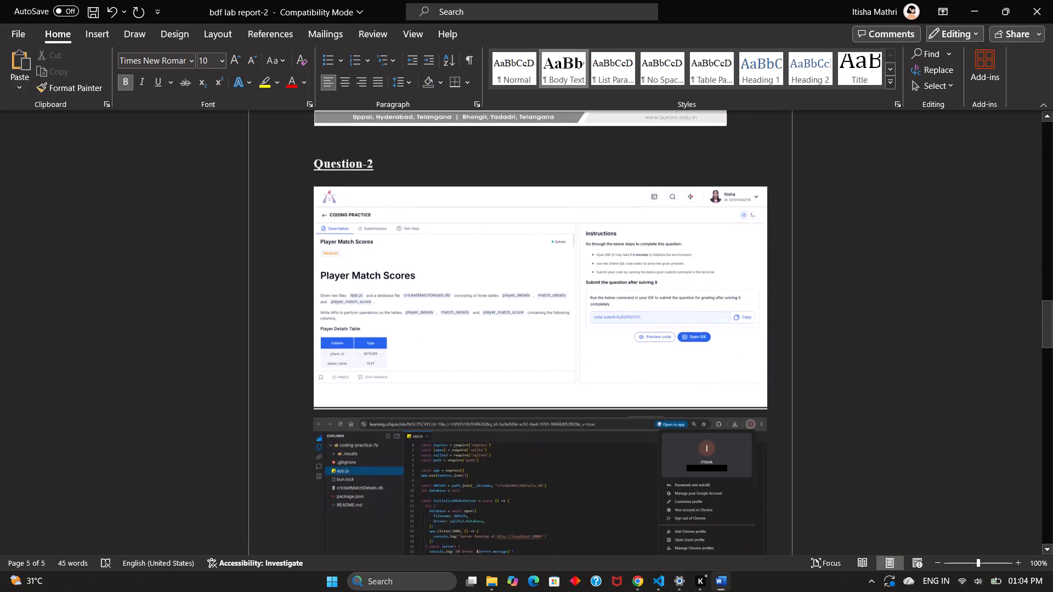
scroll(465, 232, down, 2)
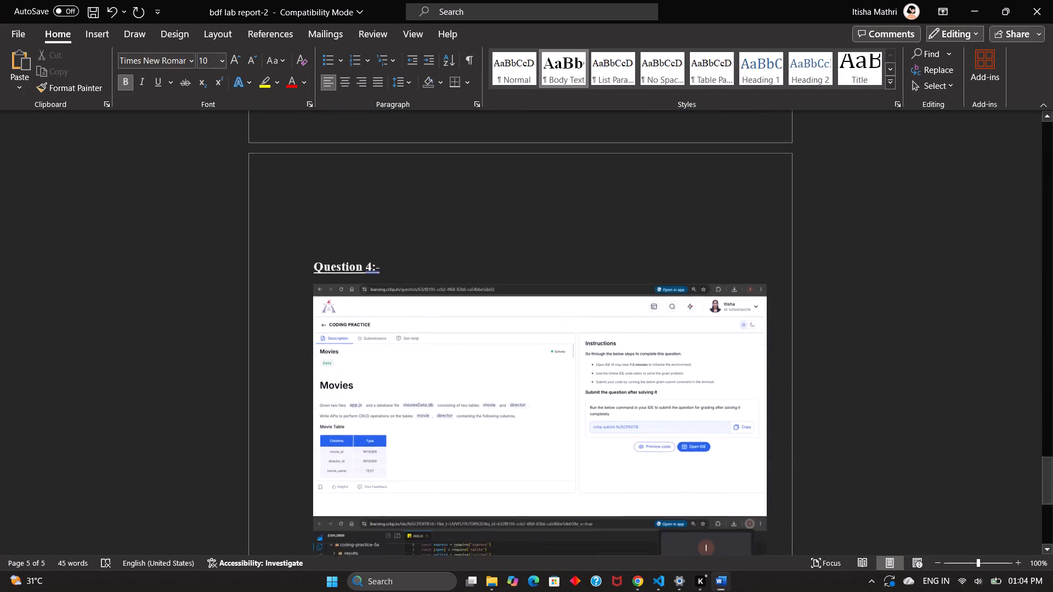
scroll(465, 232, down, 2)
scroll(465, 232, up, 1)
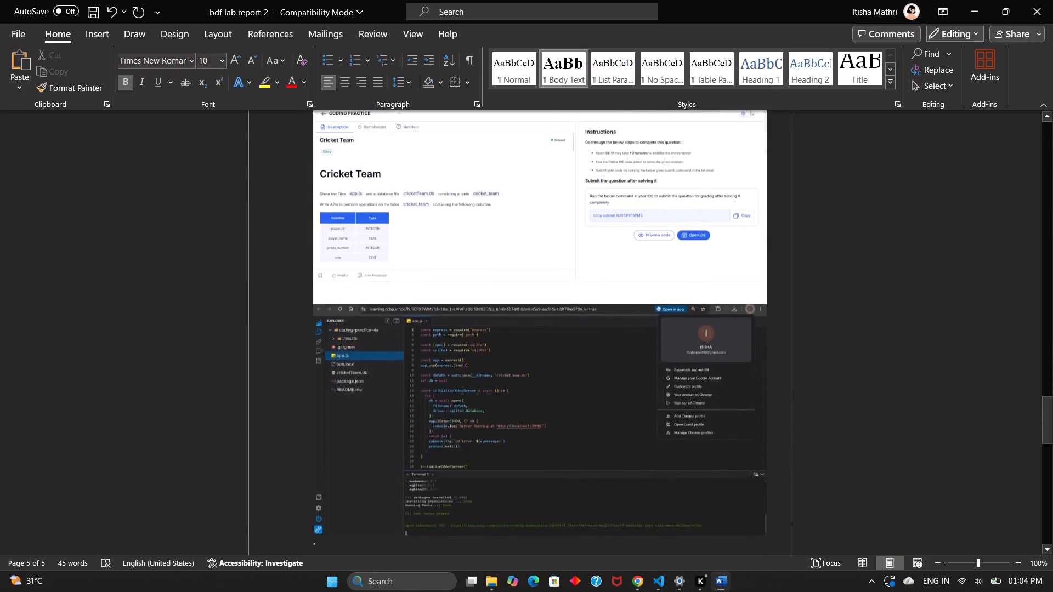
Turn on AutoSave for the report by uploading it to the personal OneDrive.
scroll(465, 232, up, 1)
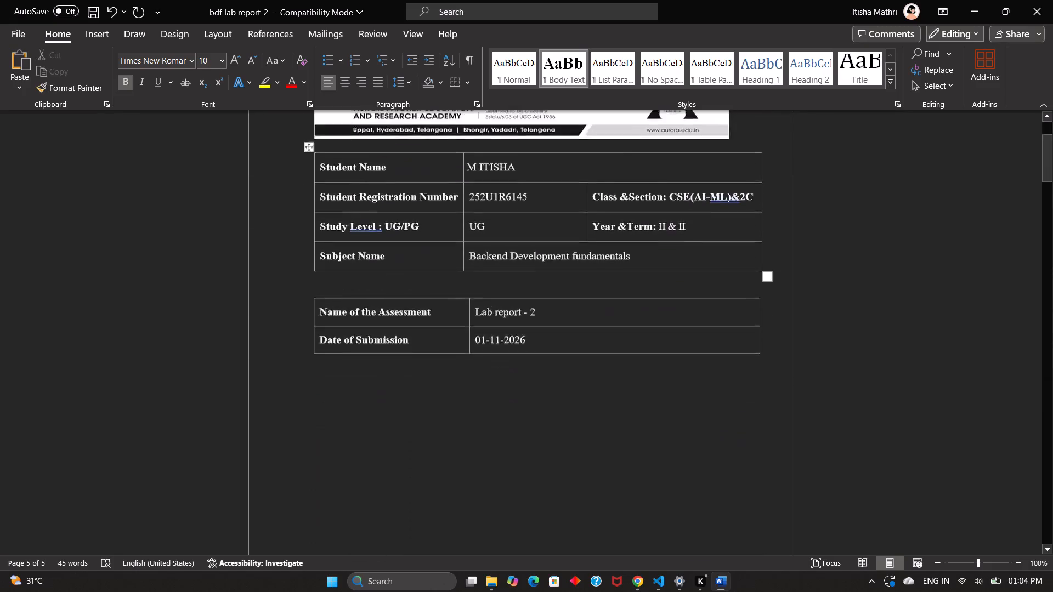
scroll(465, 232, up, 1)
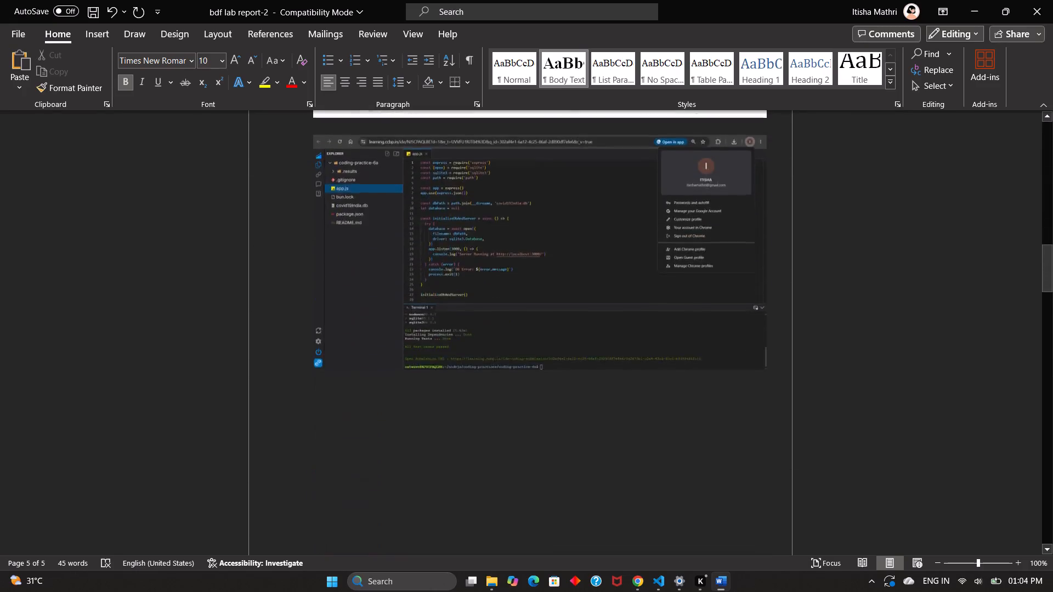
scroll(465, 232, up, 2)
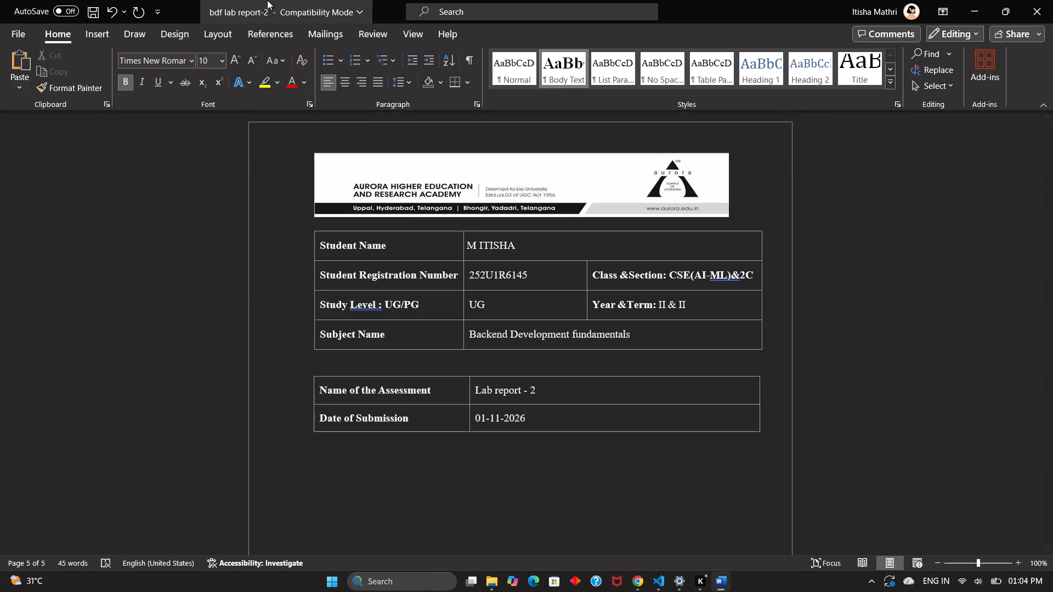
click(64, 14)
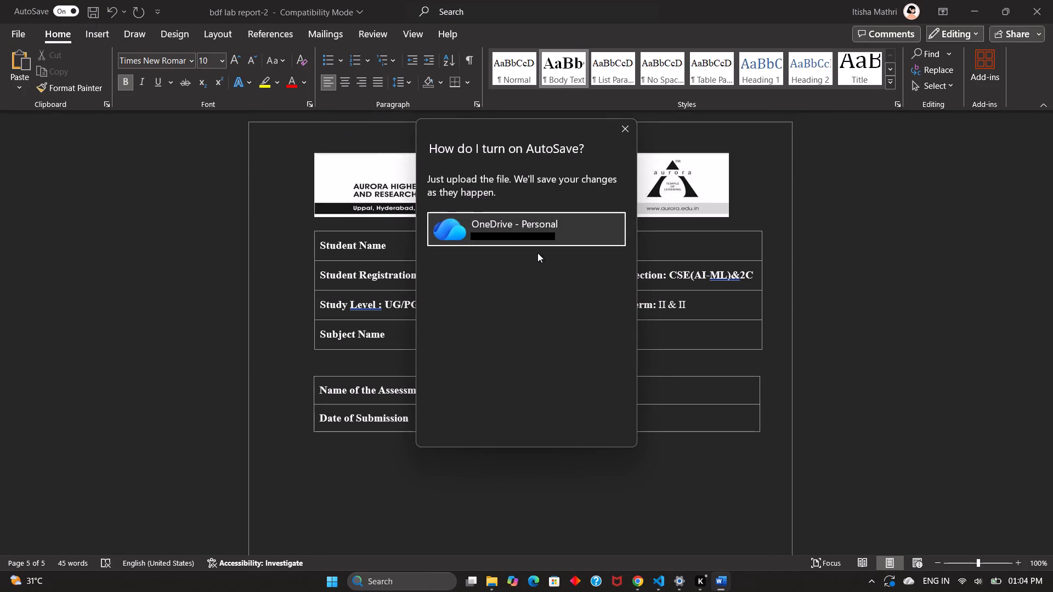
click(578, 229)
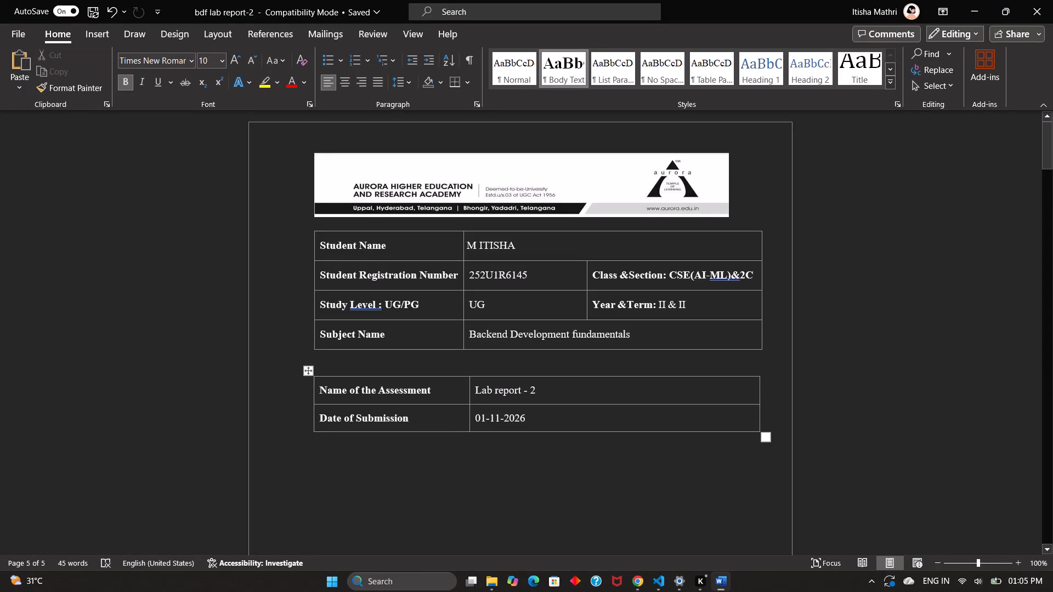
Rename the report document as L-2 BE.
scroll(565, 390, down, 1)
click(362, 0)
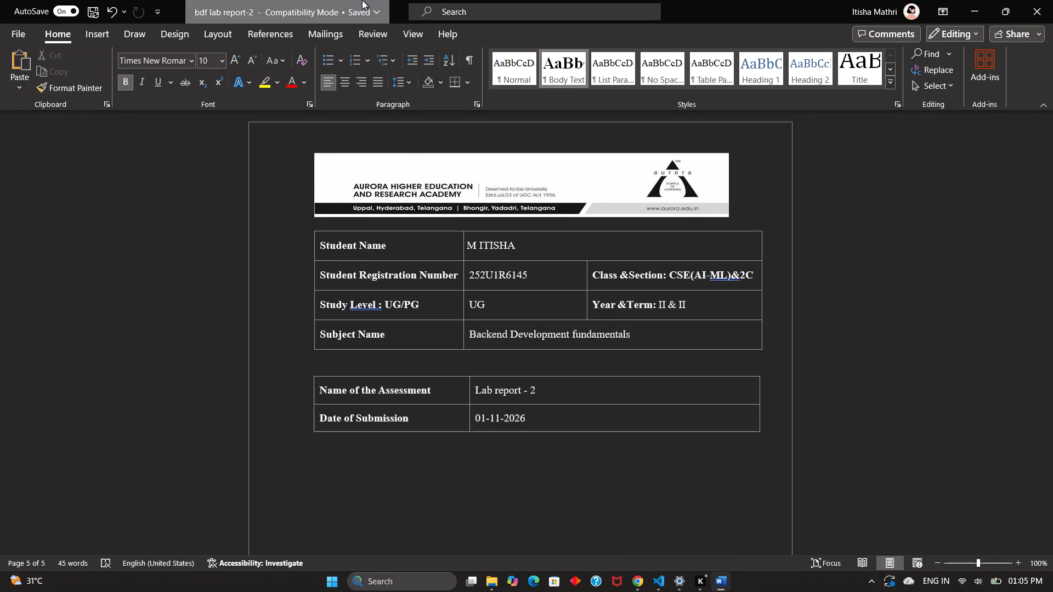
key(BackSpace)
text(L-2)
key(space)
text(BE)
key(Return)
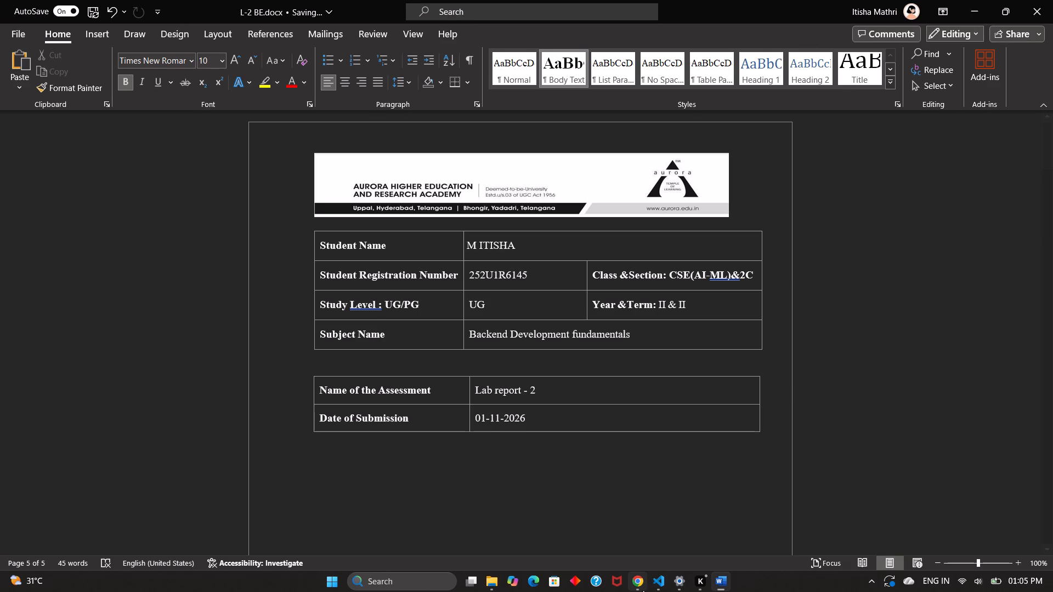
Switch to Chrome, restart iLovePDF's Word to PDF tool and try to load L-2 BE from the OneDrive Documents folder.
click(643, 522)
click(538, 0)
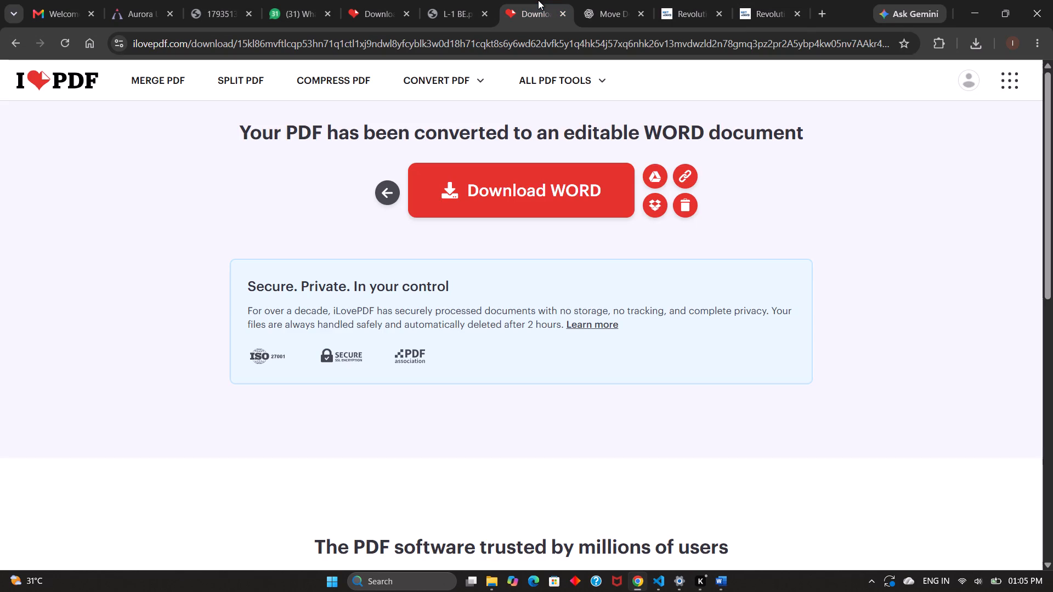
click(378, 0)
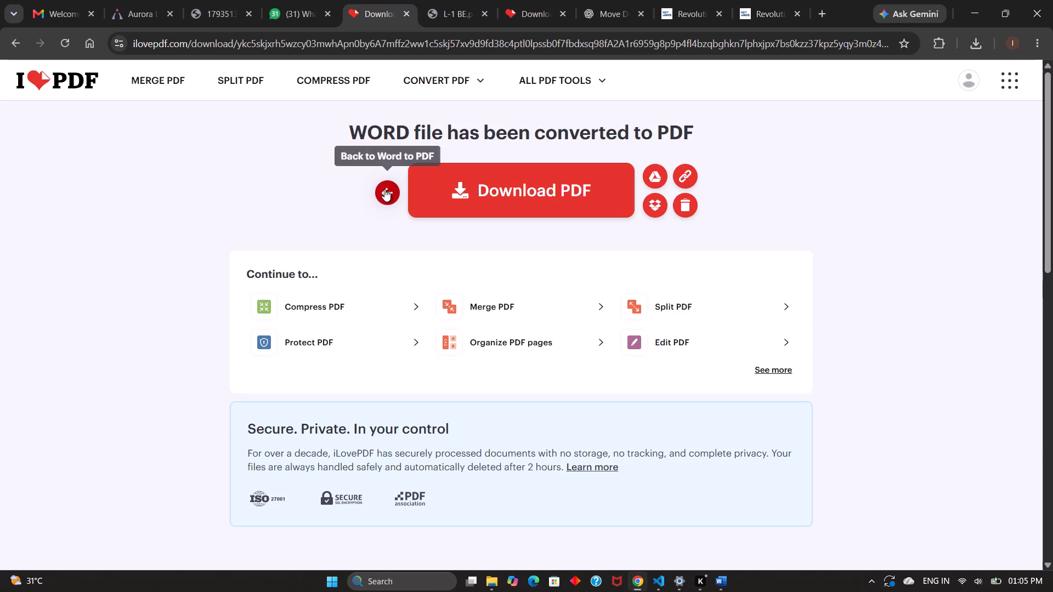
click(384, 189)
click(481, 225)
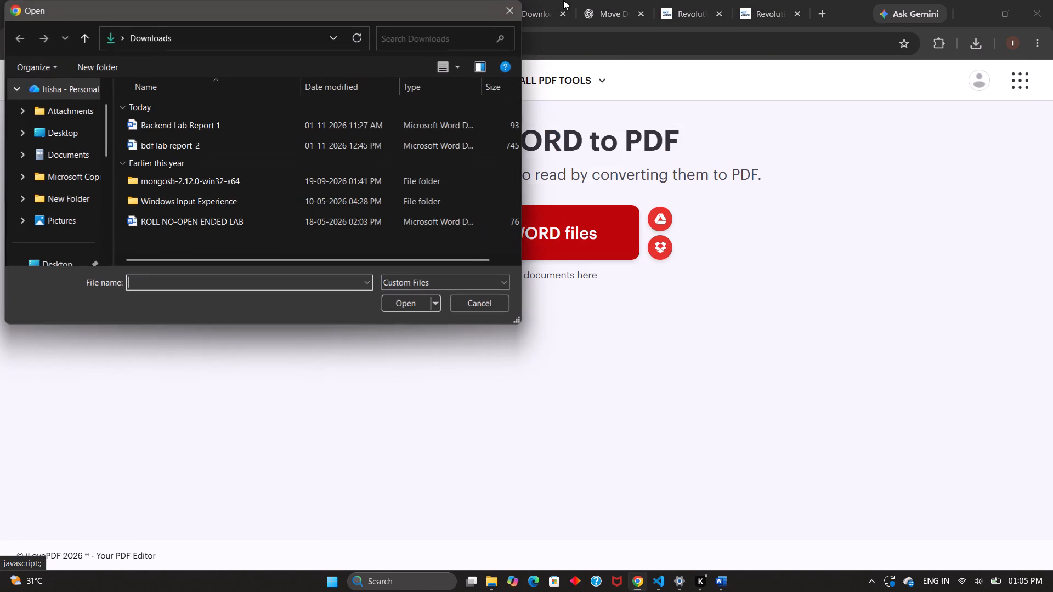
scroll(78, 144, down, 1)
click(76, 152)
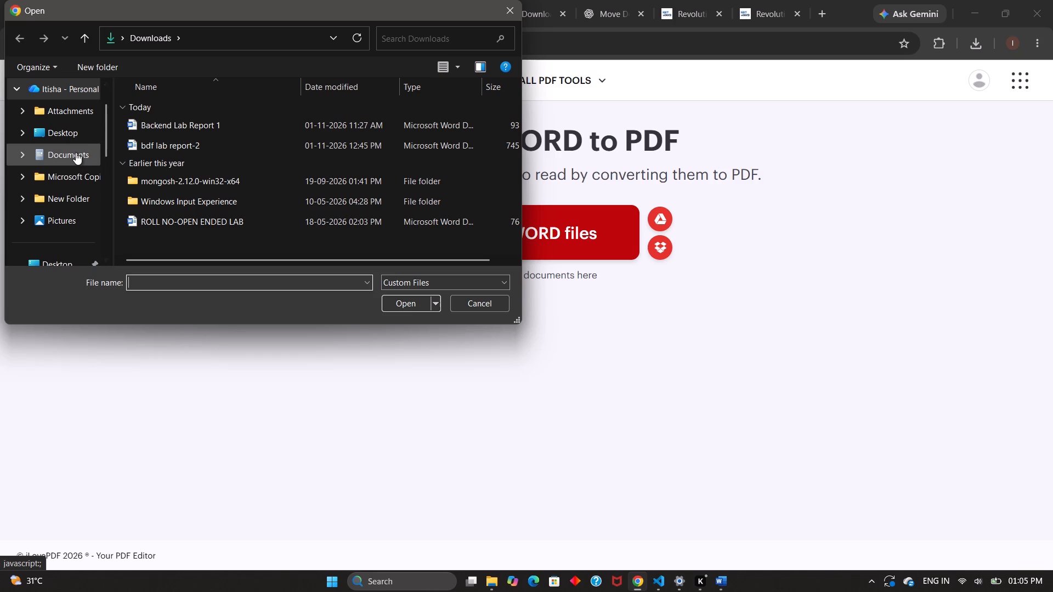
click(160, 205)
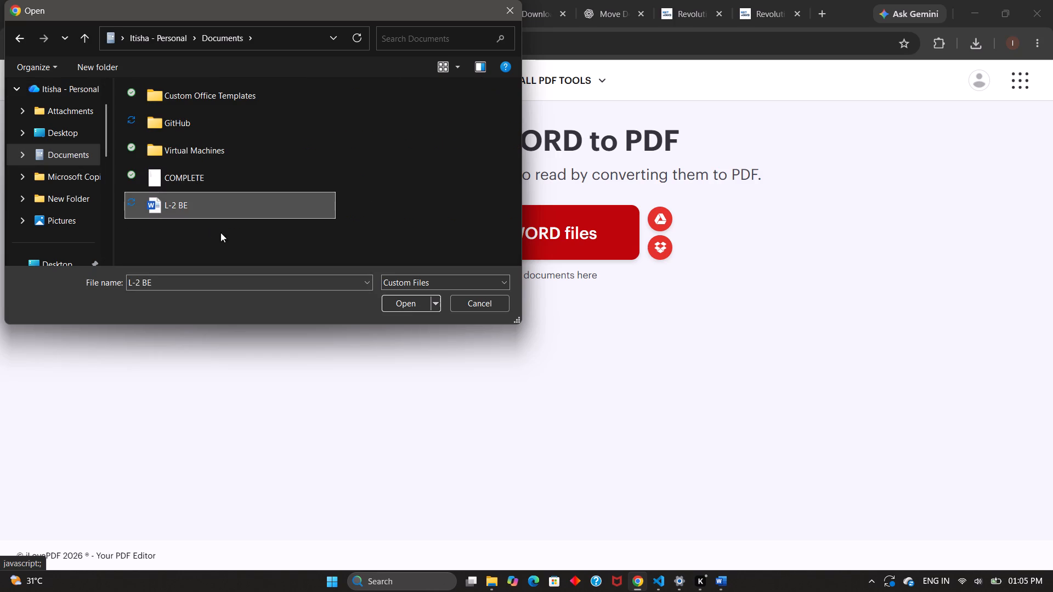
click(406, 305)
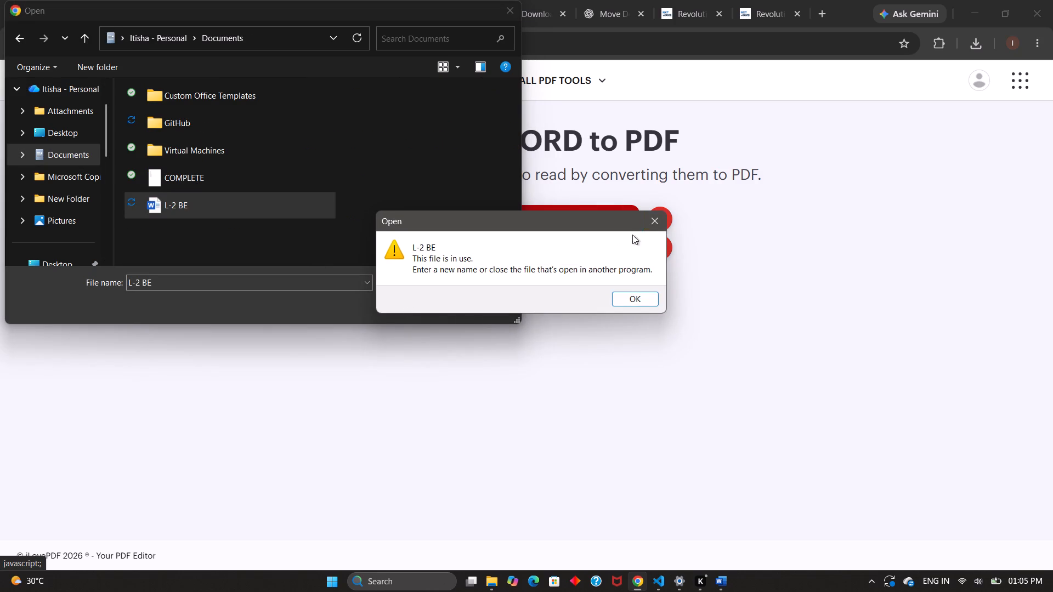
click(661, 219)
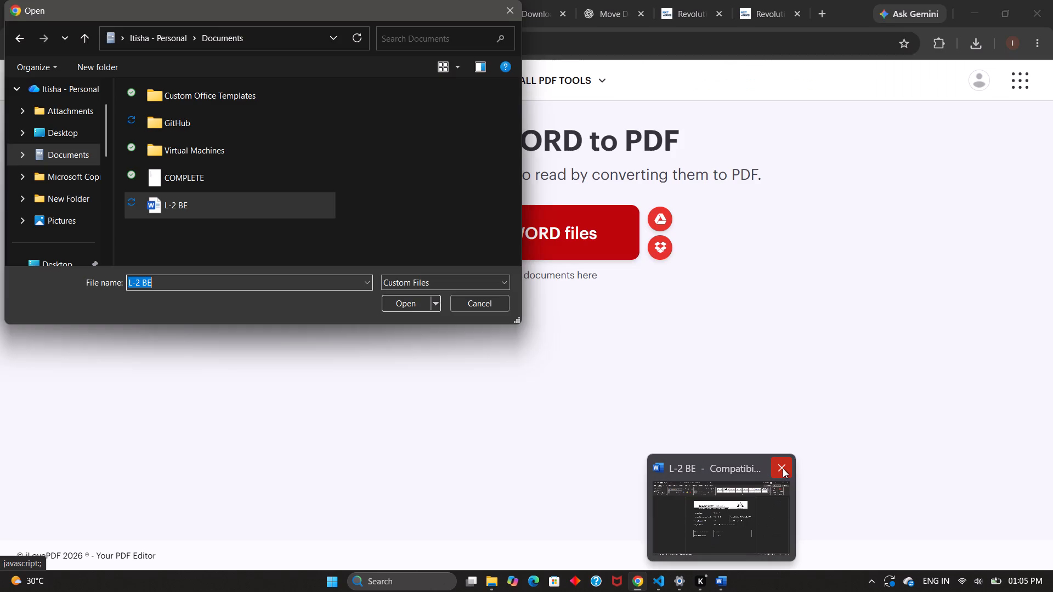
click(783, 468)
click(413, 301)
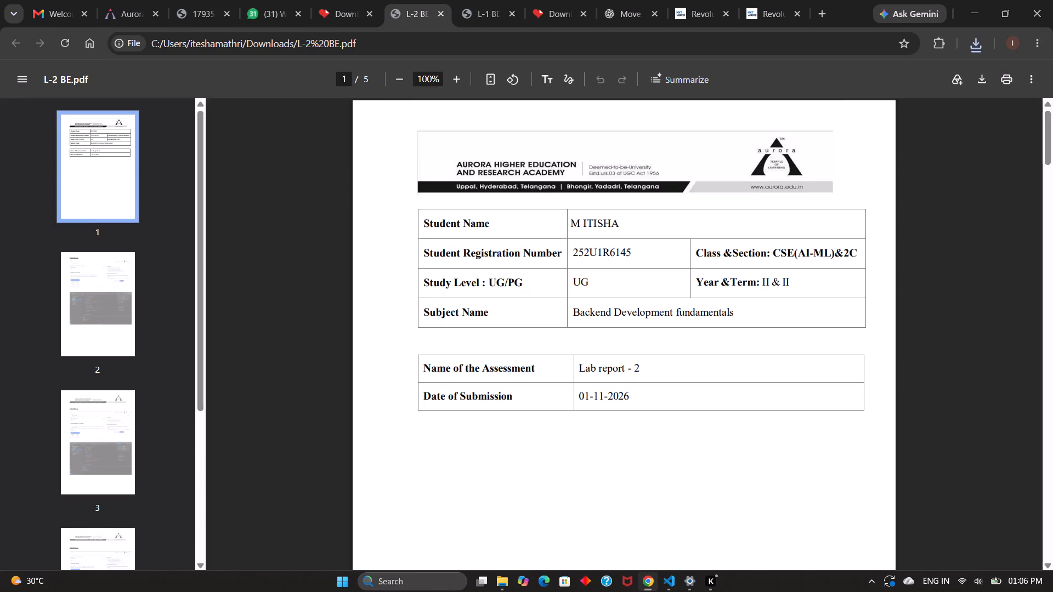
scroll(783, 278, down, 10)
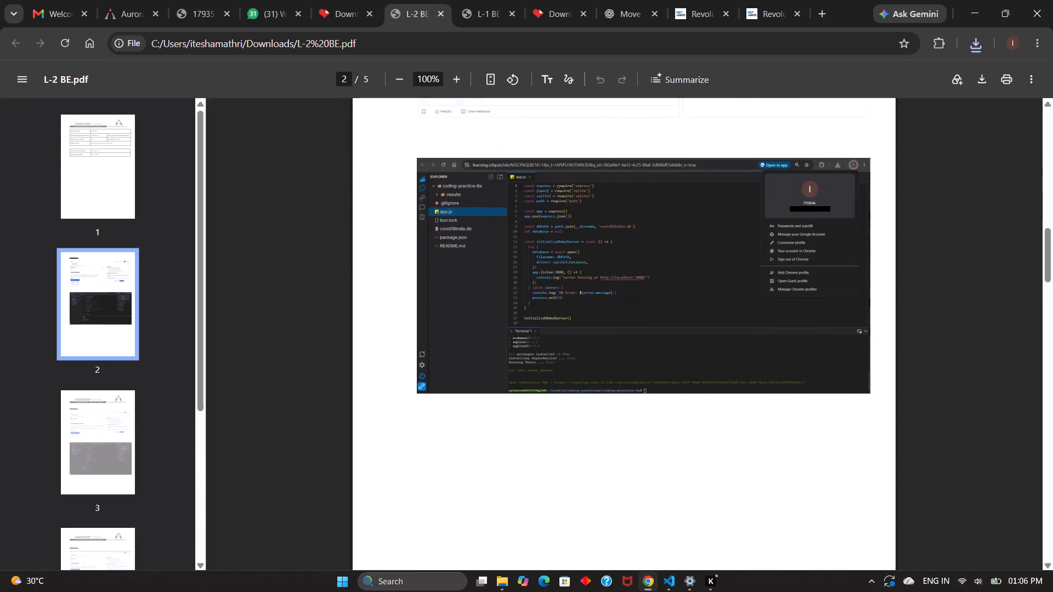
scroll(783, 278, up, 3)
scroll(783, 278, down, 4)
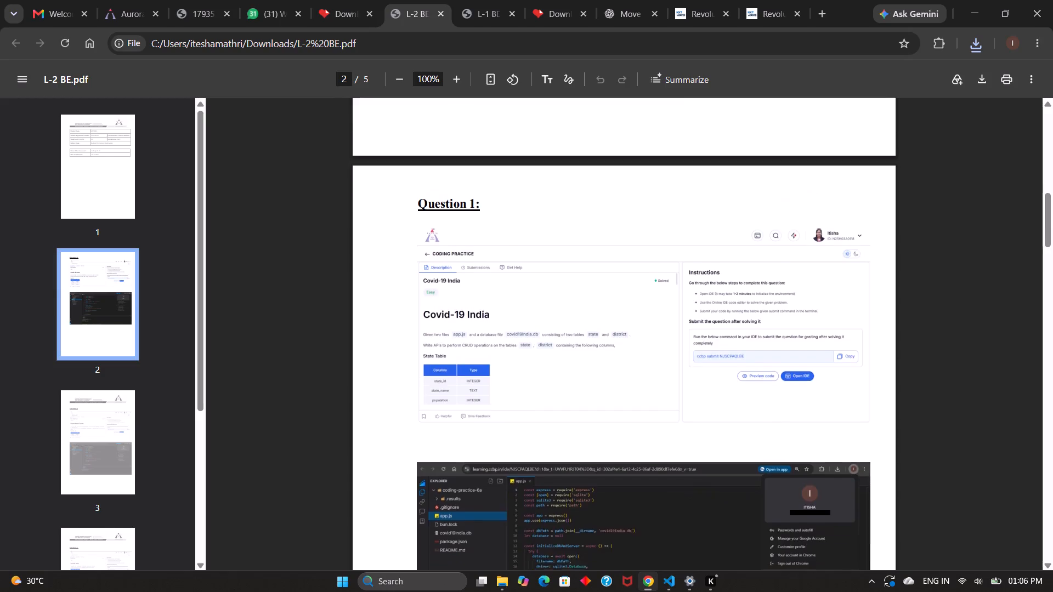
scroll(783, 278, down, 10)
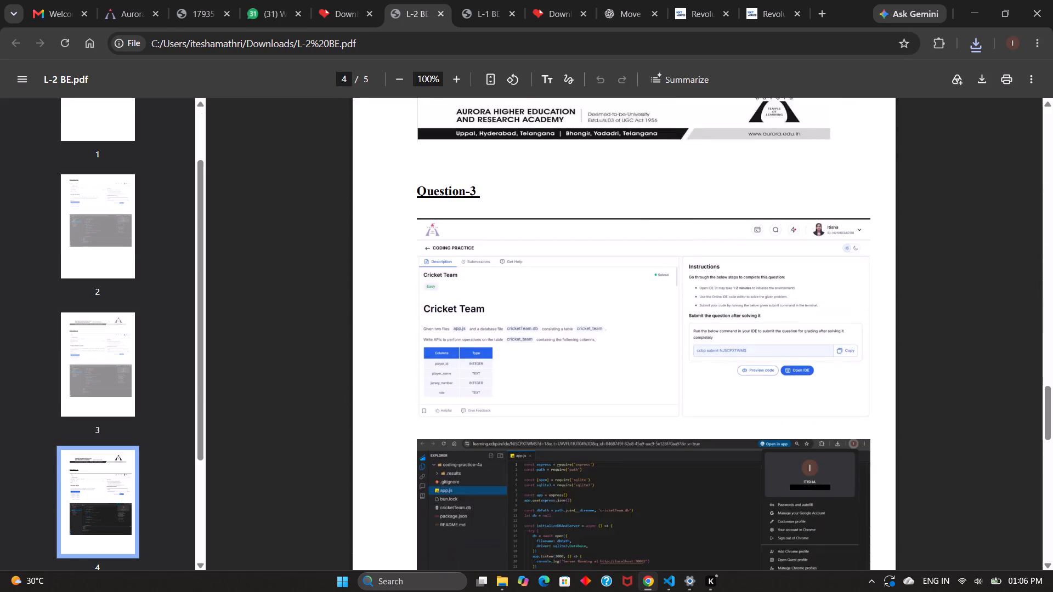
scroll(783, 278, down, 10)
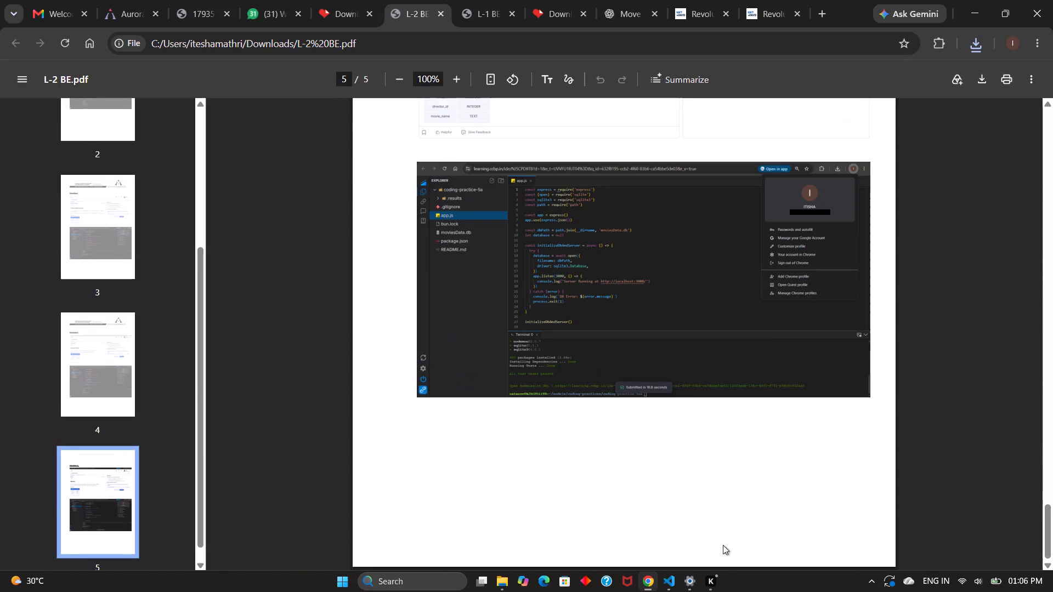
On the Aurora assessments page, upload the L-2 BE PDF from Downloads as the Backend Development Fundamentals Lab Report 2 submission.
click(158, 0)
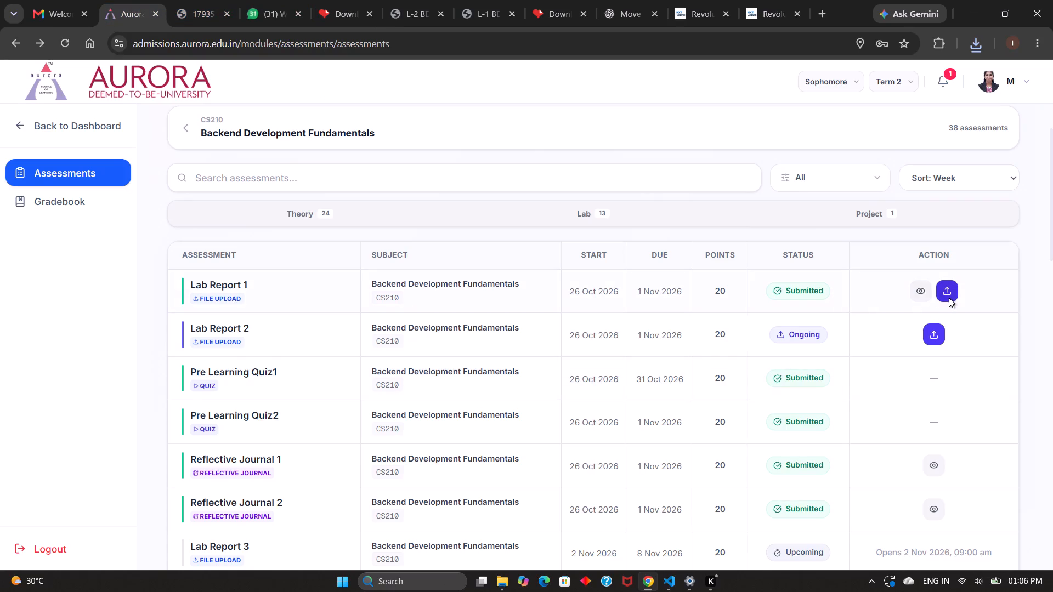
click(935, 332)
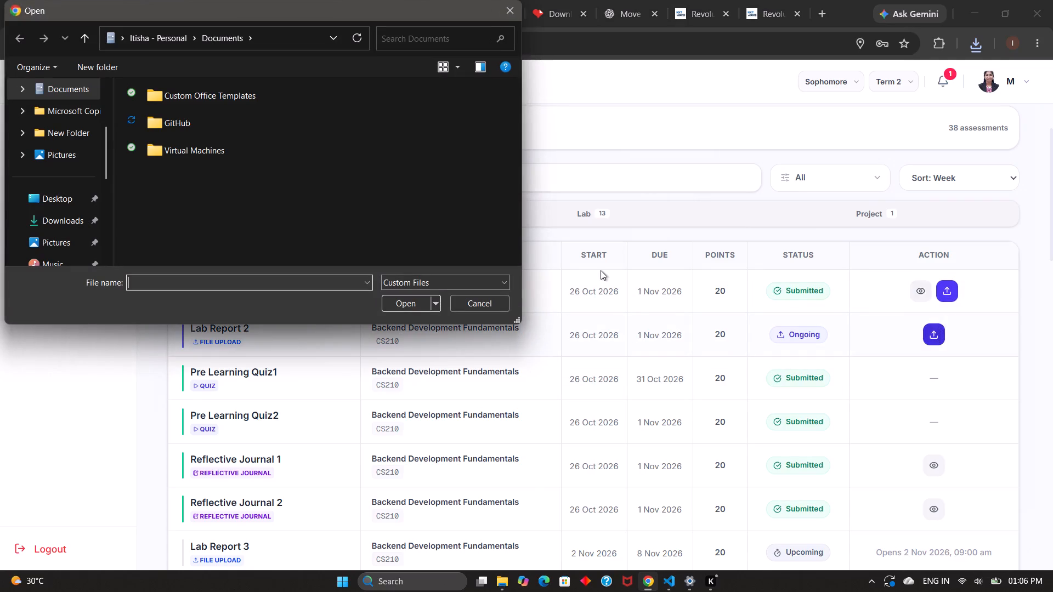
click(59, 221)
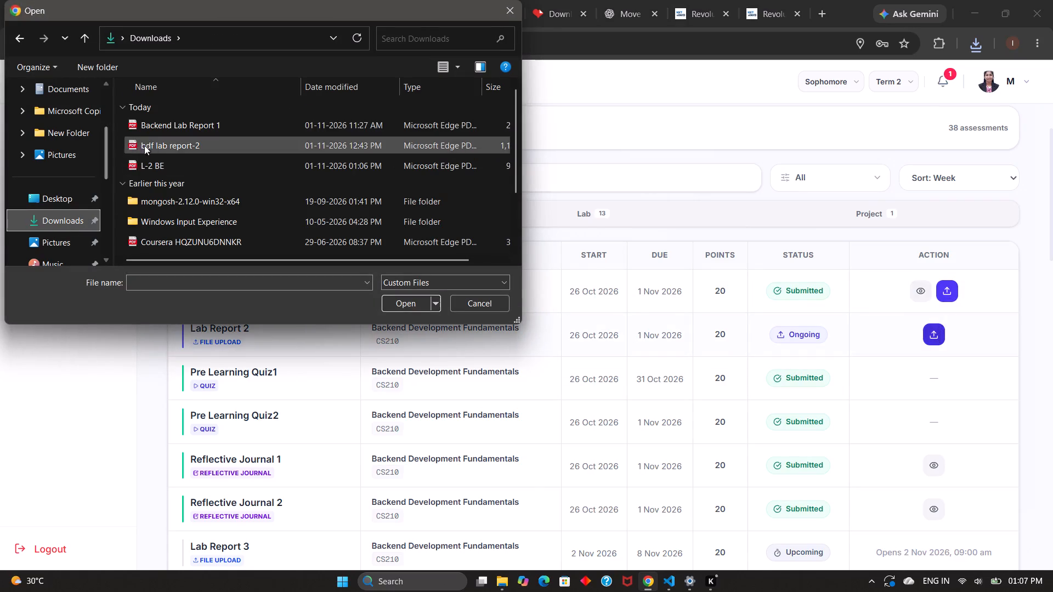
click(183, 162)
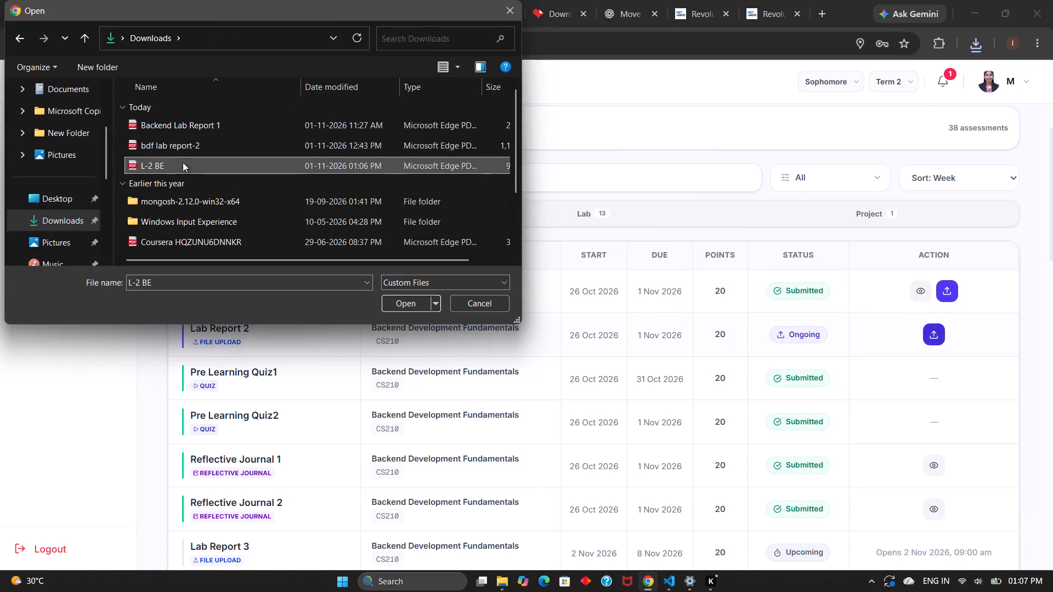
click(417, 306)
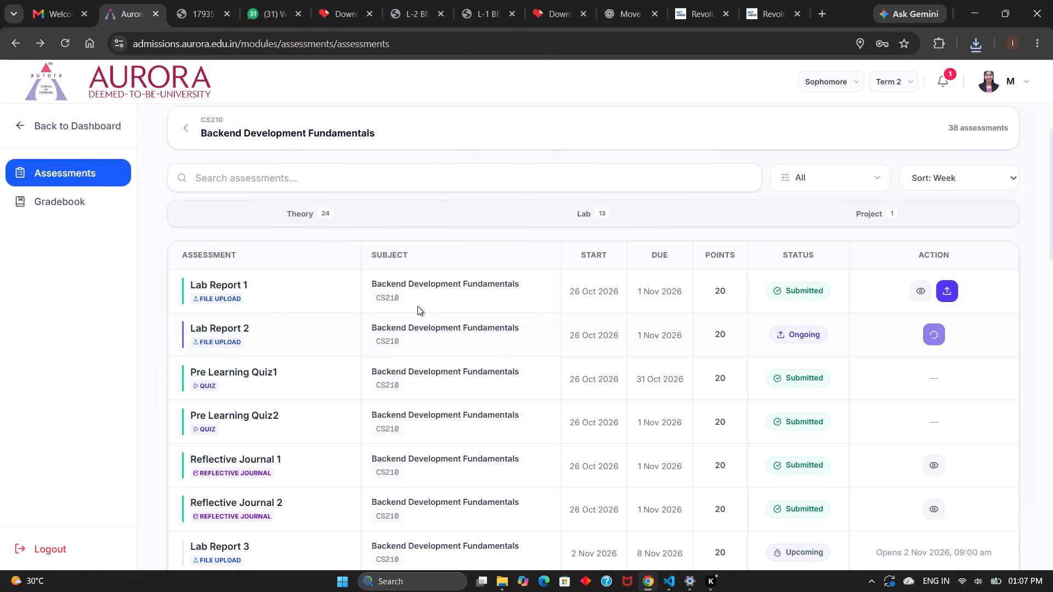
scroll(704, 369, up, 1)
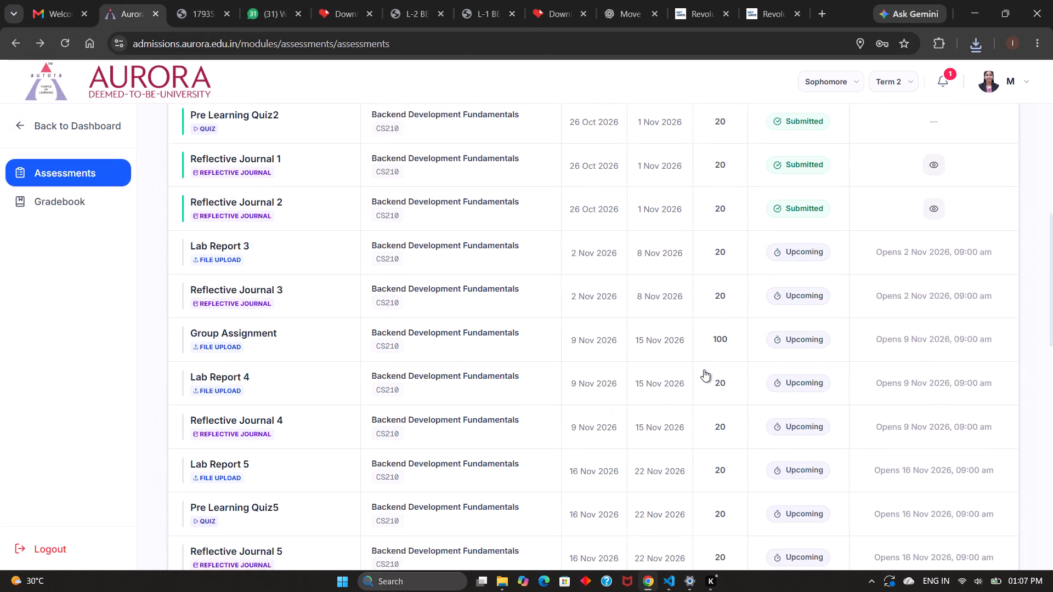
scroll(704, 369, up, 1)
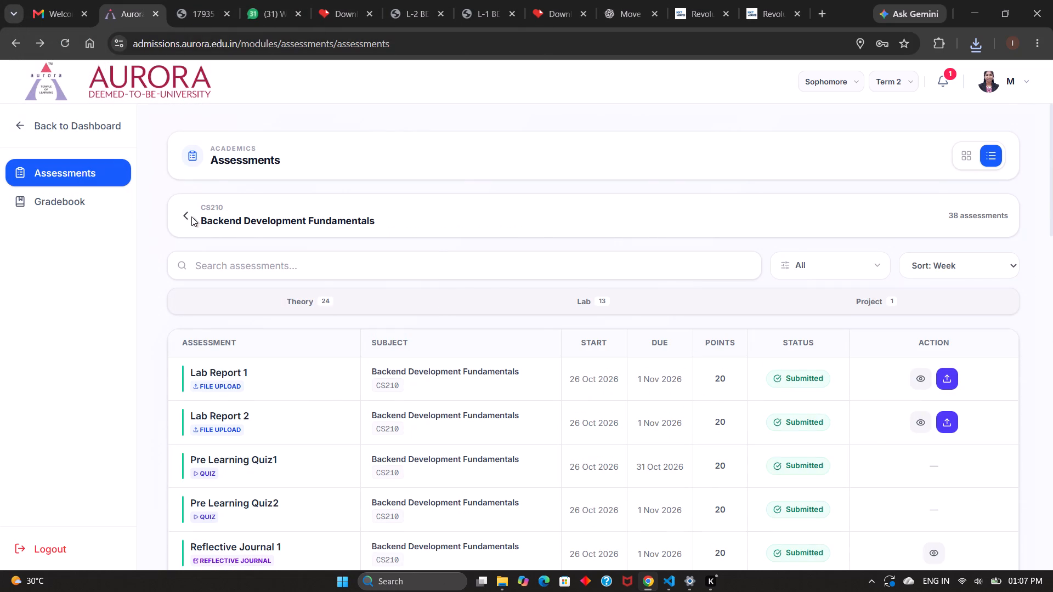
click(191, 217)
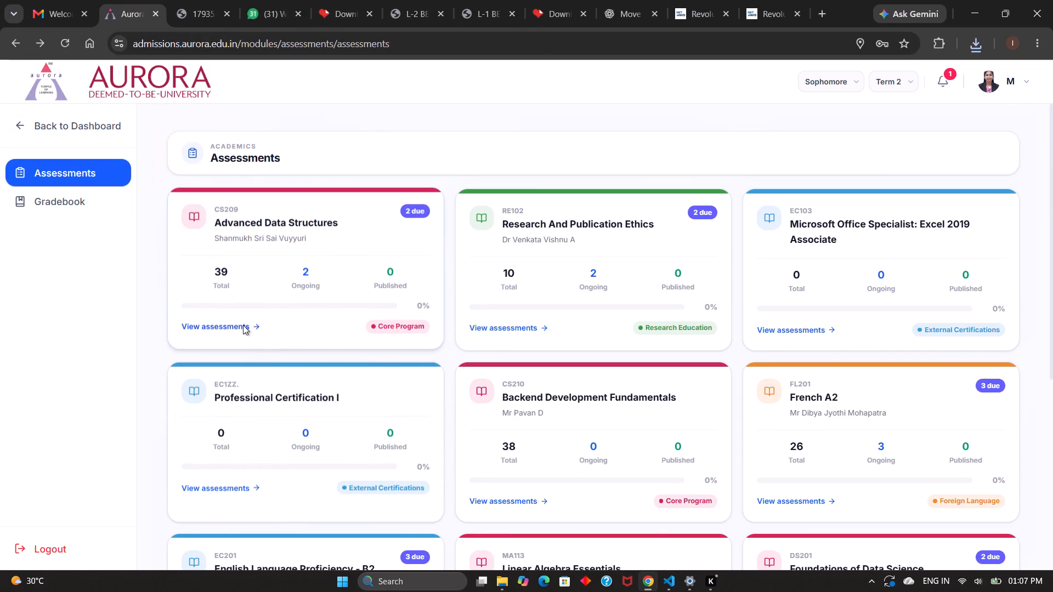
click(243, 325)
scroll(446, 428, right, 1)
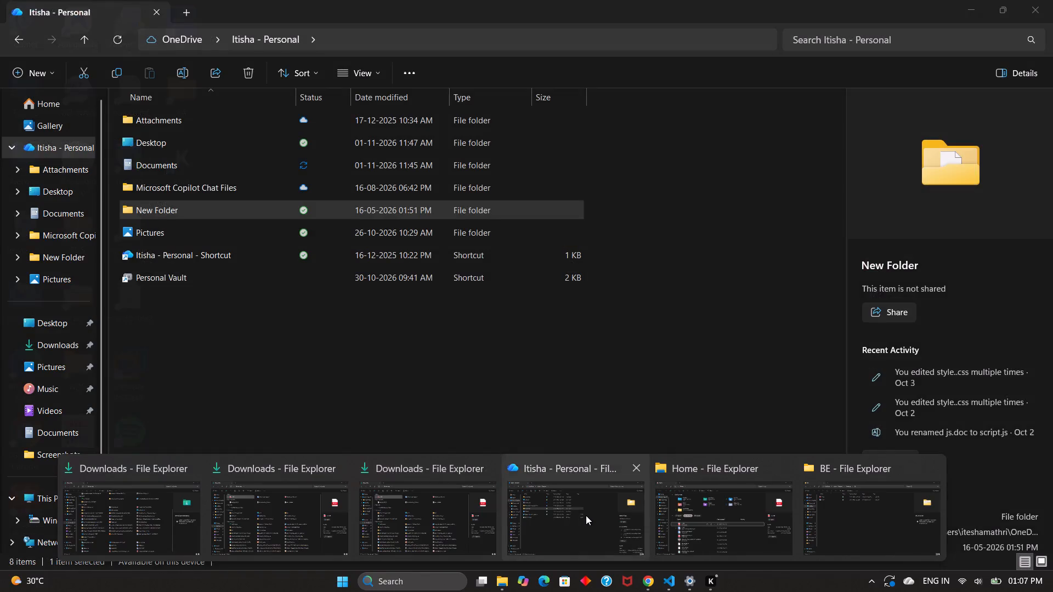
click(586, 515)
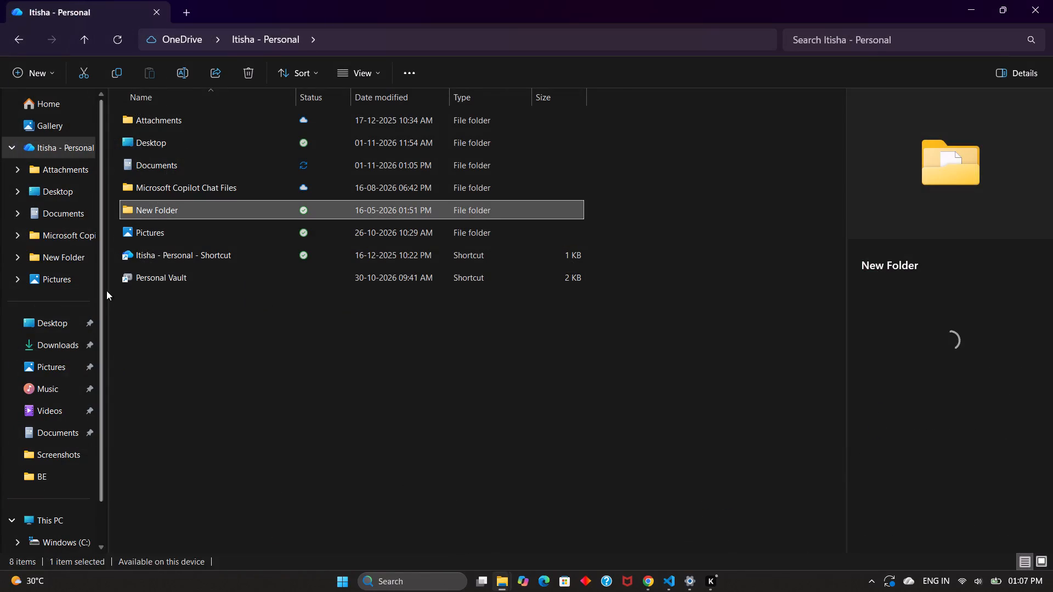
click(60, 337)
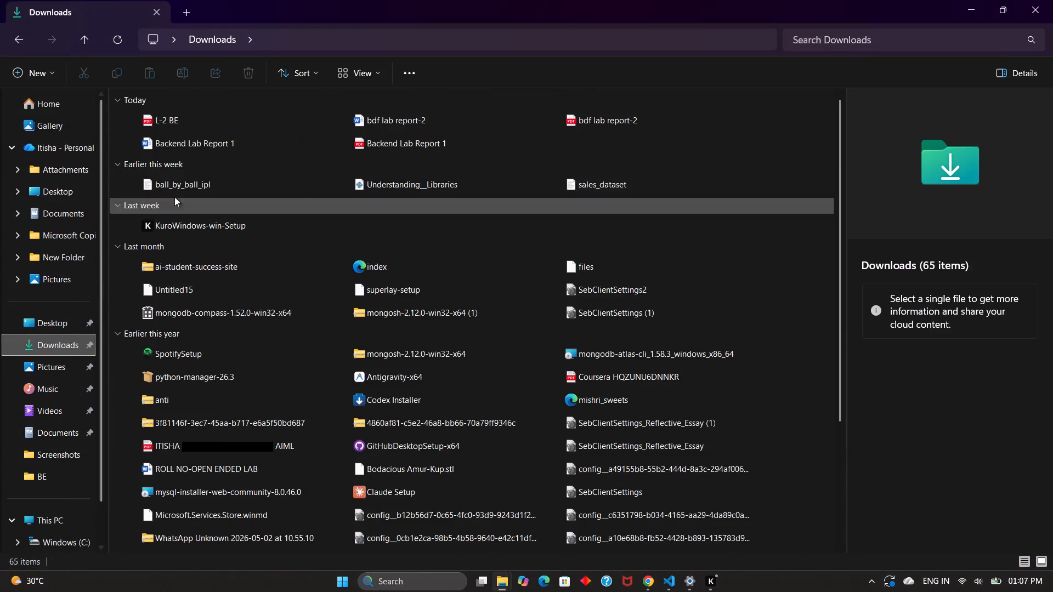
right_click(273, 112)
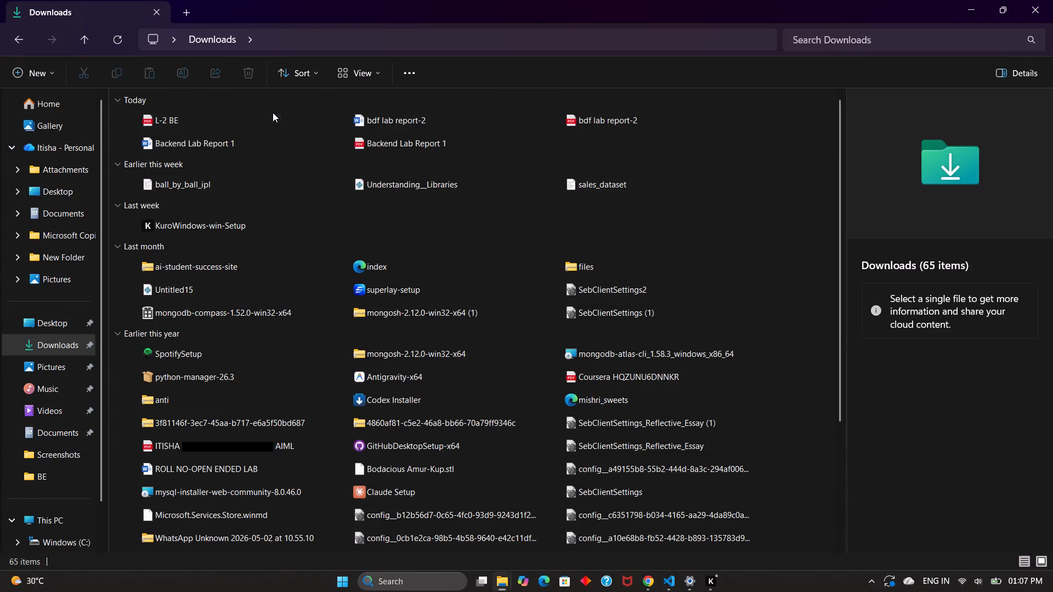
click(233, 118)
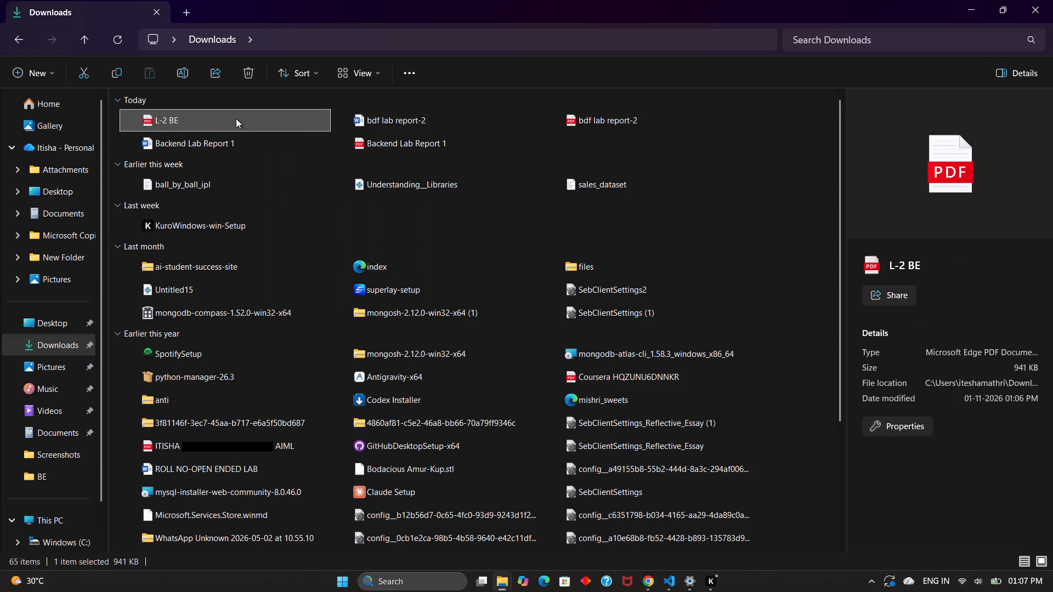
right_click(304, 124)
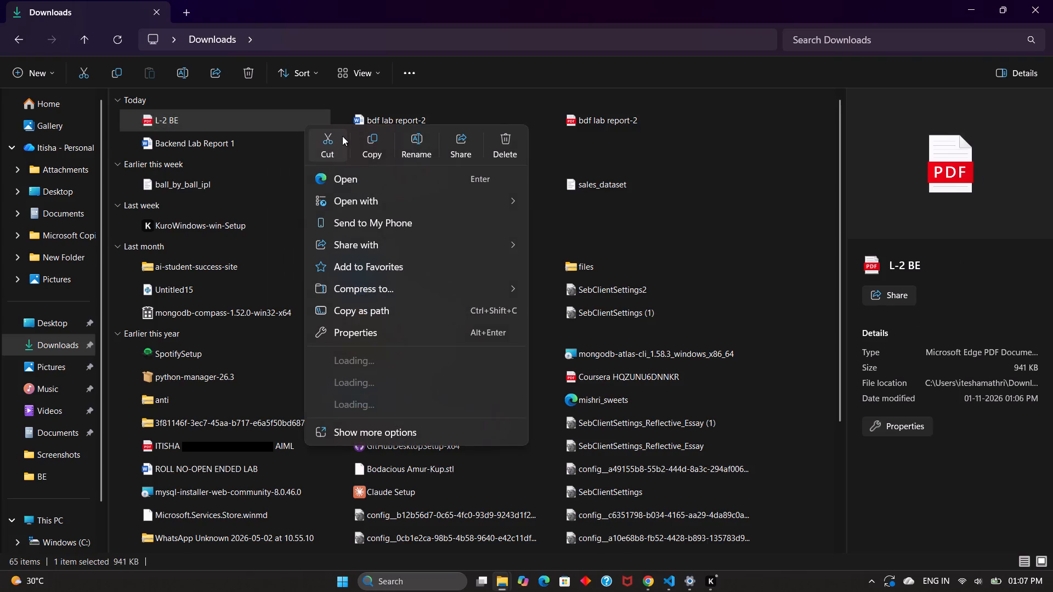
click(329, 149)
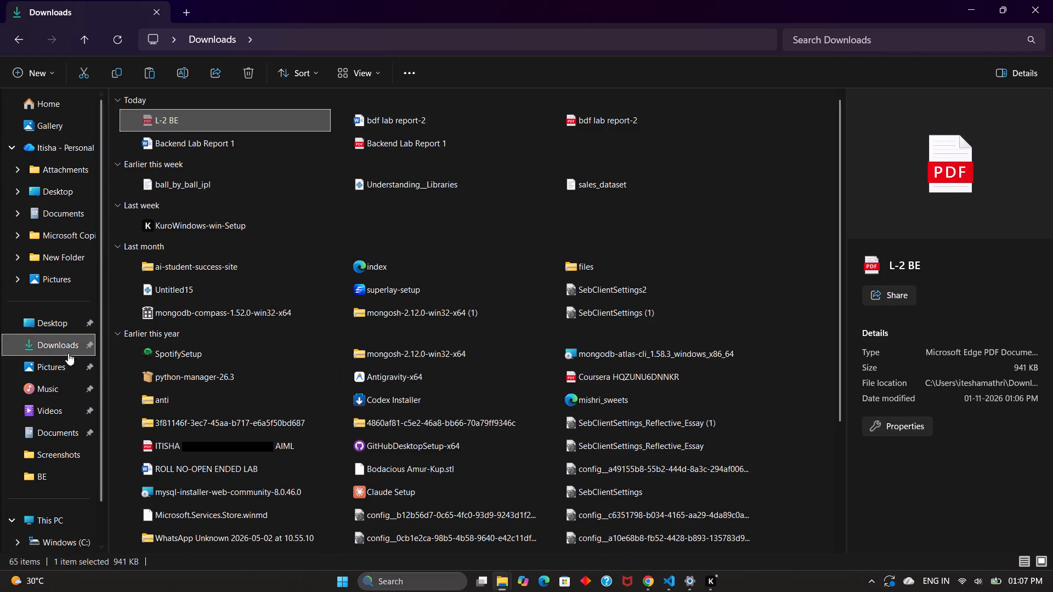
scroll(72, 365, down, 2)
click(46, 432)
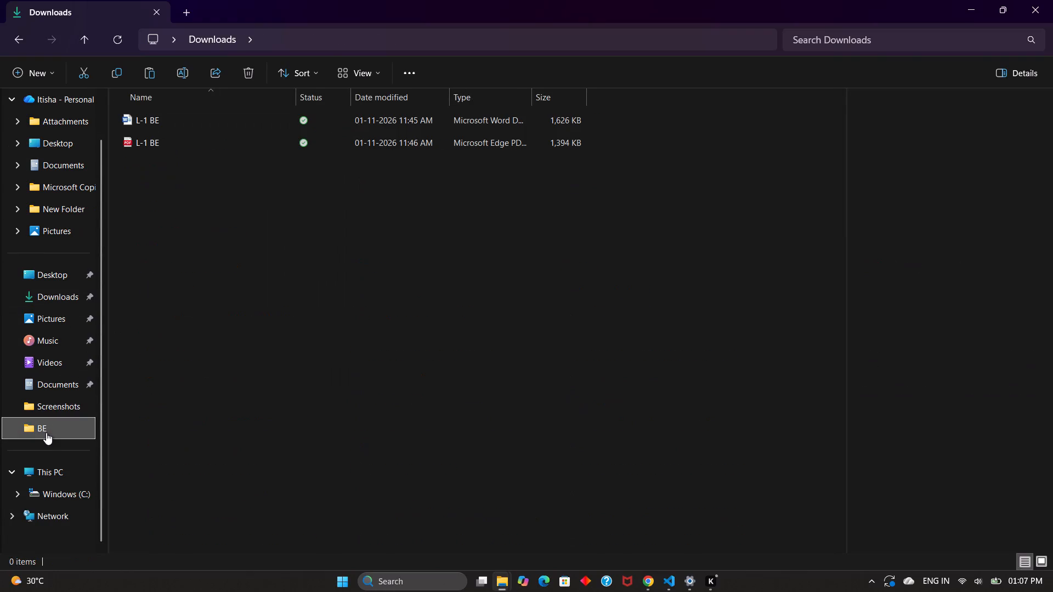
click(192, 212)
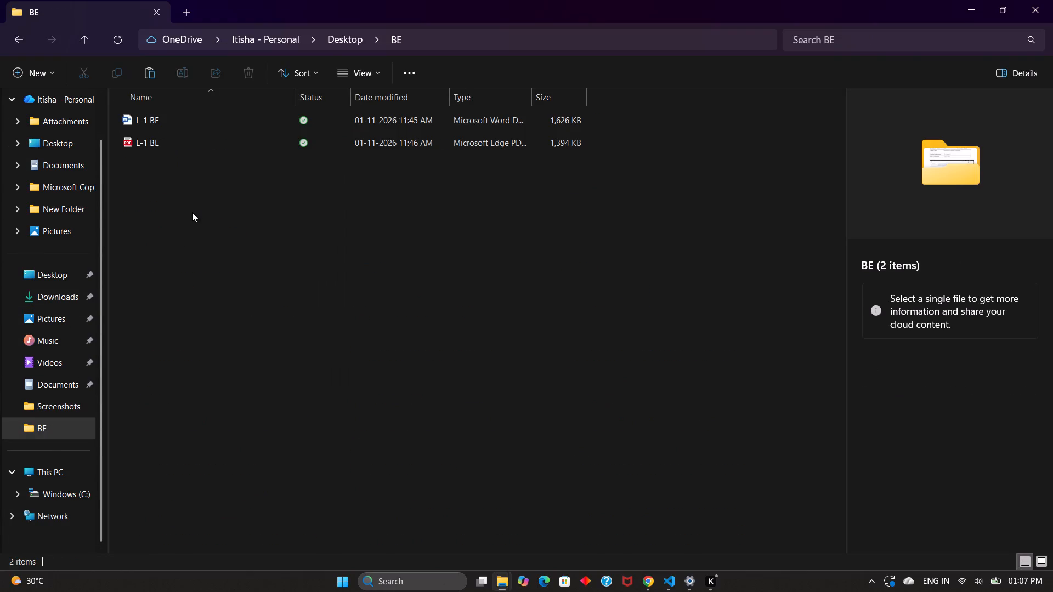
right_click(192, 212)
click(216, 236)
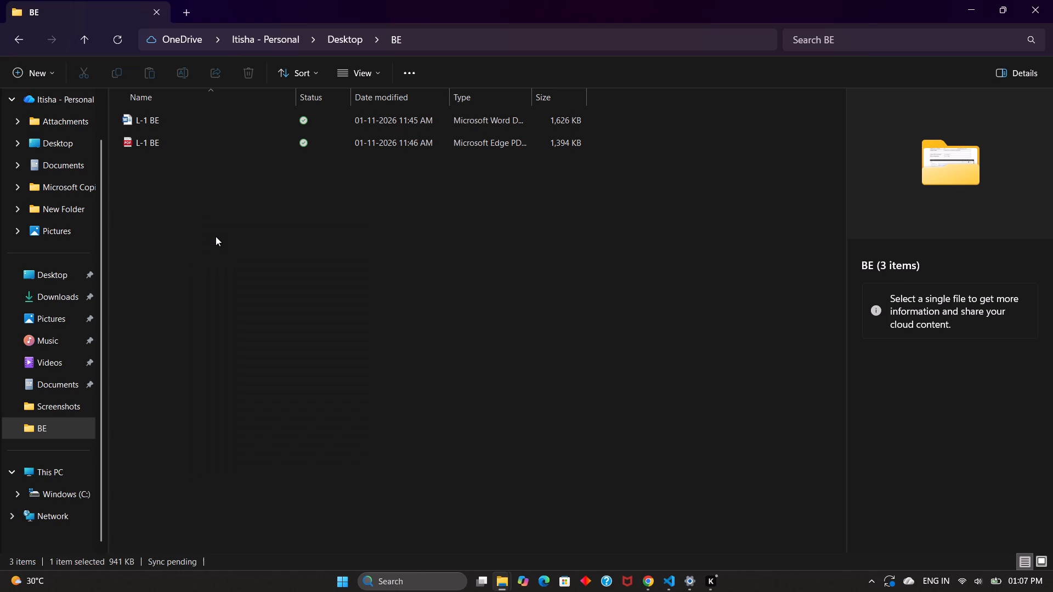
Move the L-2 BE Word document from Documents into the BE folder on the Desktop.
click(64, 173)
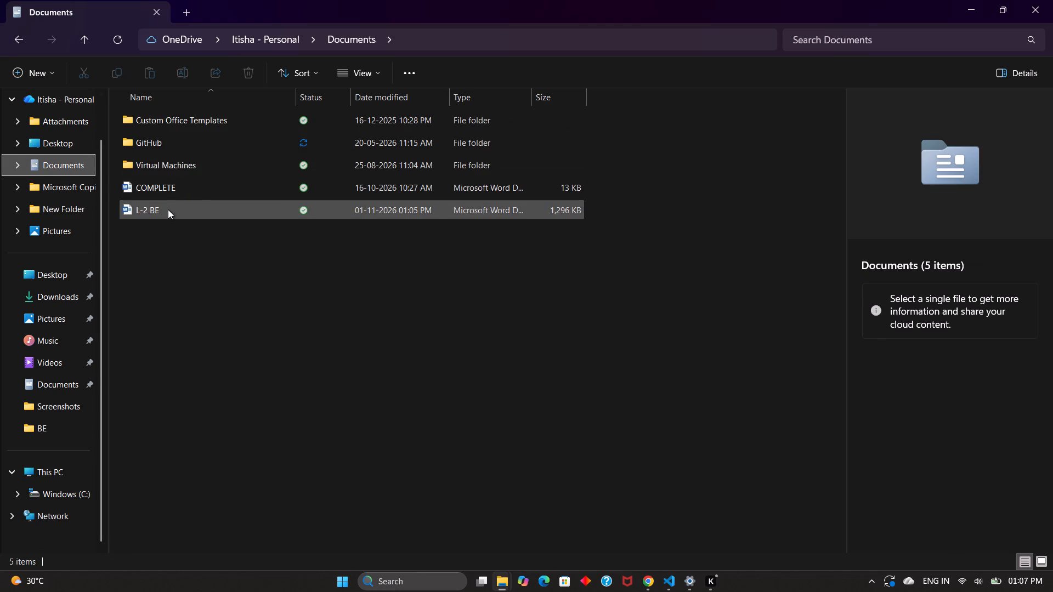
right_click(168, 209)
click(147, 279)
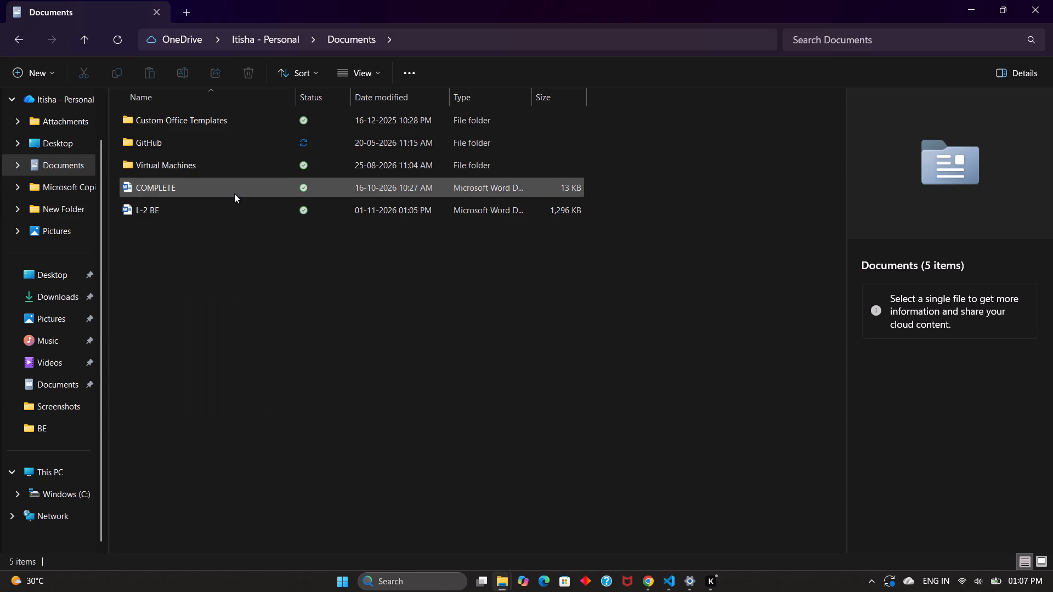
click(240, 208)
right_click(240, 208)
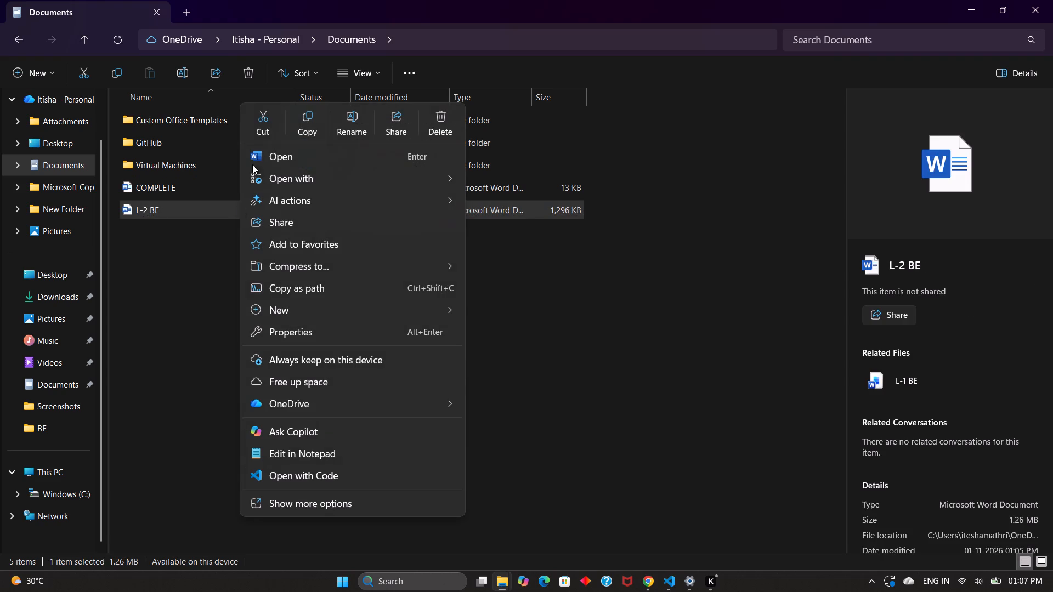
click(263, 124)
click(50, 418)
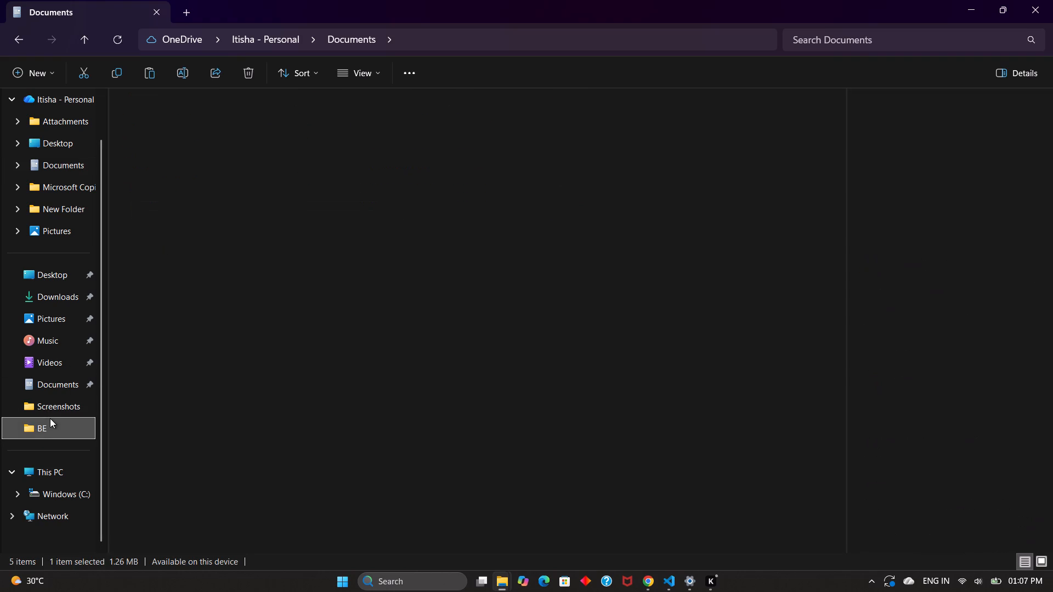
click(182, 201)
right_click(182, 201)
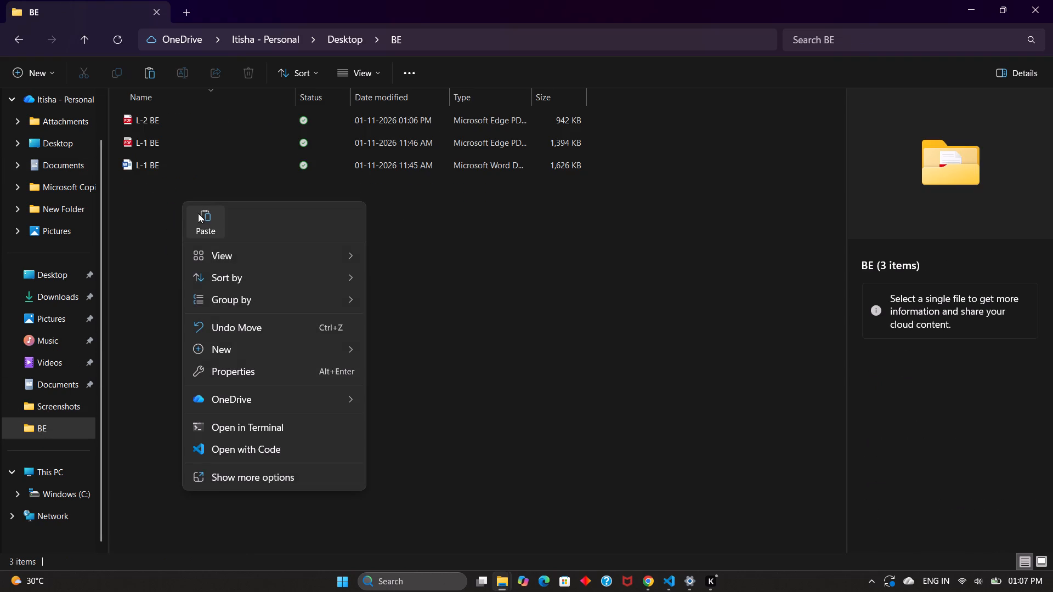
click(198, 213)
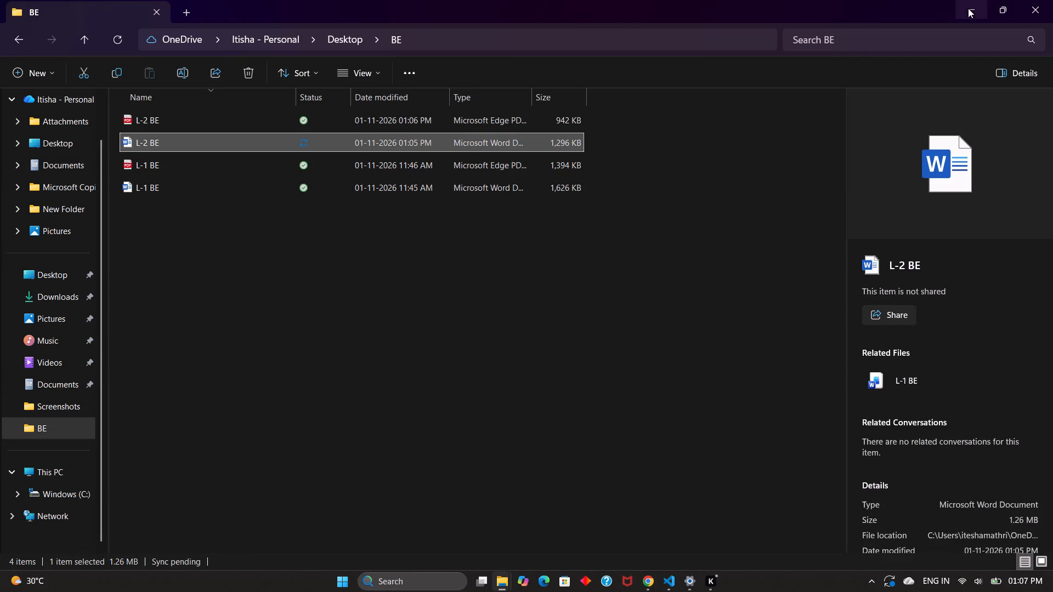
Minimize the open windows and show the desktop.
click(973, 9)
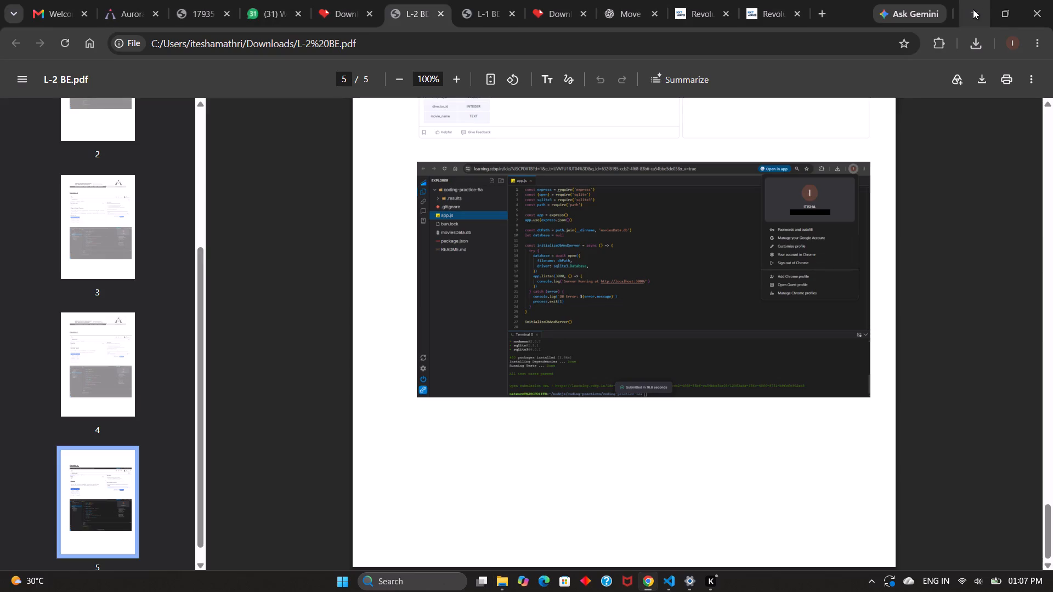
key(super+d)
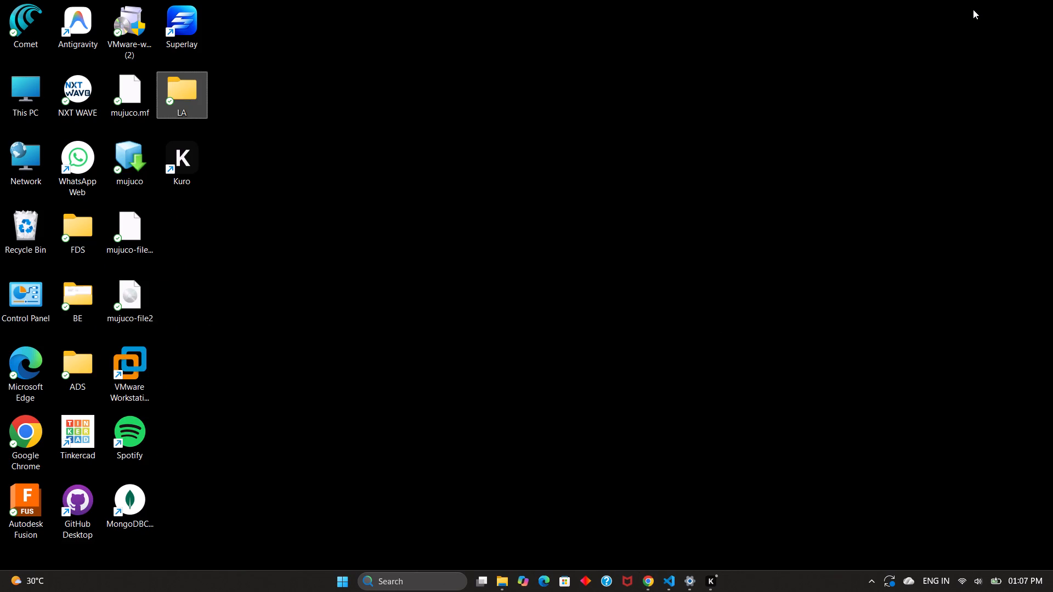